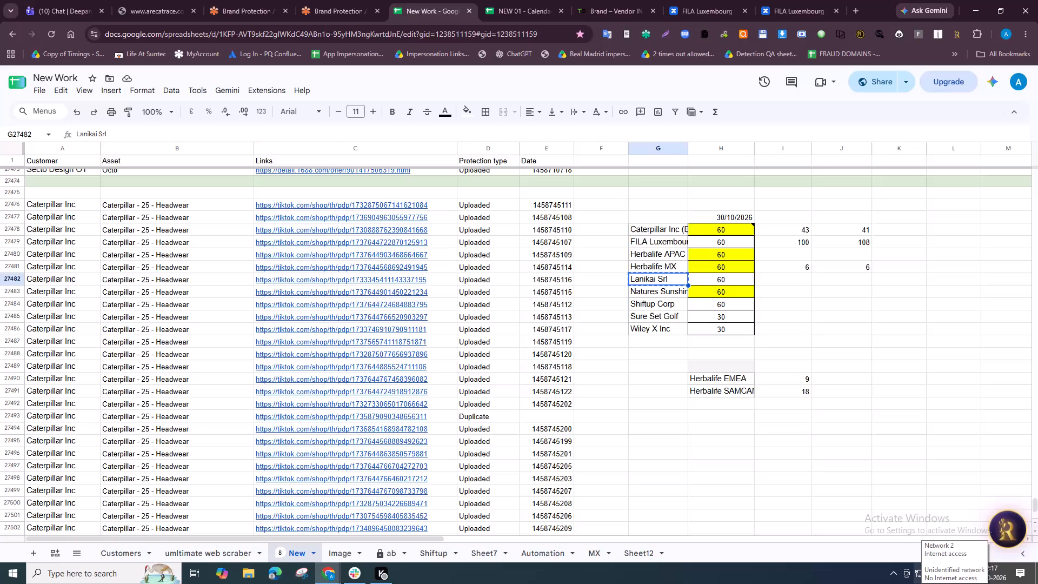
Close the arecatrace.com product search page and return to the New Work spreadsheet.
{"action": "left_click", "coordinate": [120, 0]}
{"action": "left_click", "coordinate": [194, 10]}
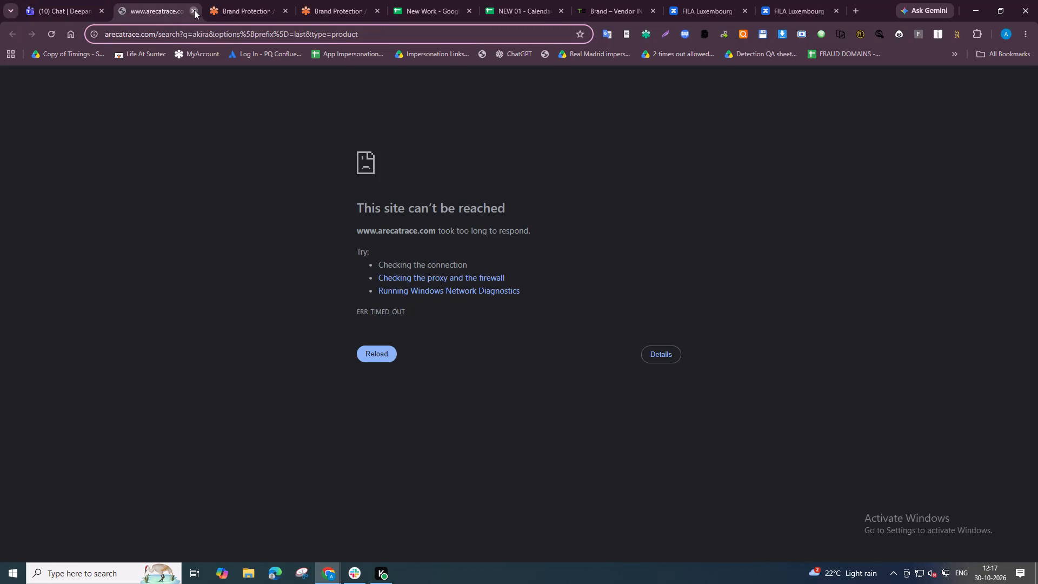
{"action": "left_click", "coordinate": [309, 0]}
{"action": "left_click", "coordinate": [354, 0]}
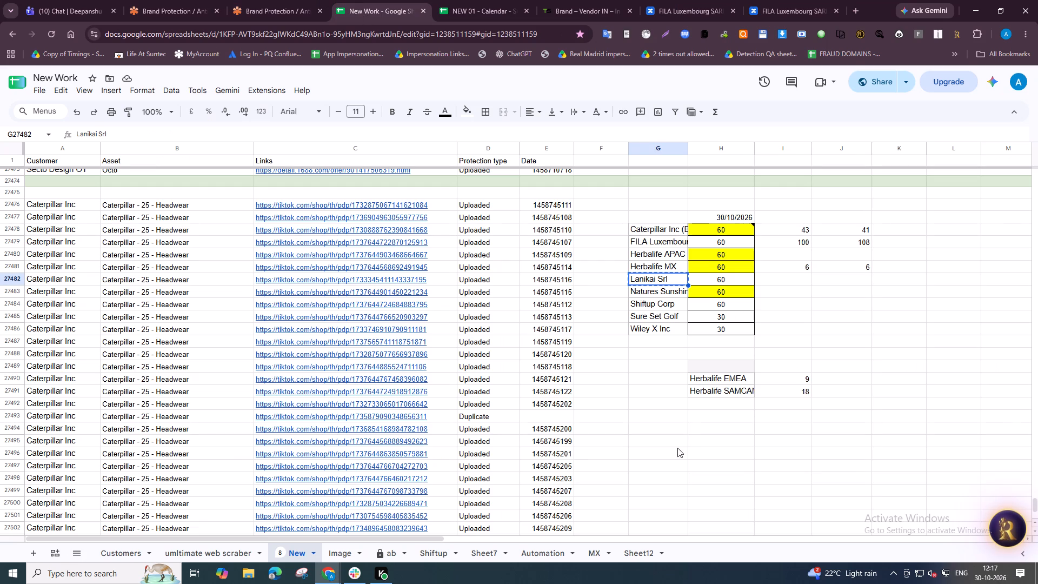
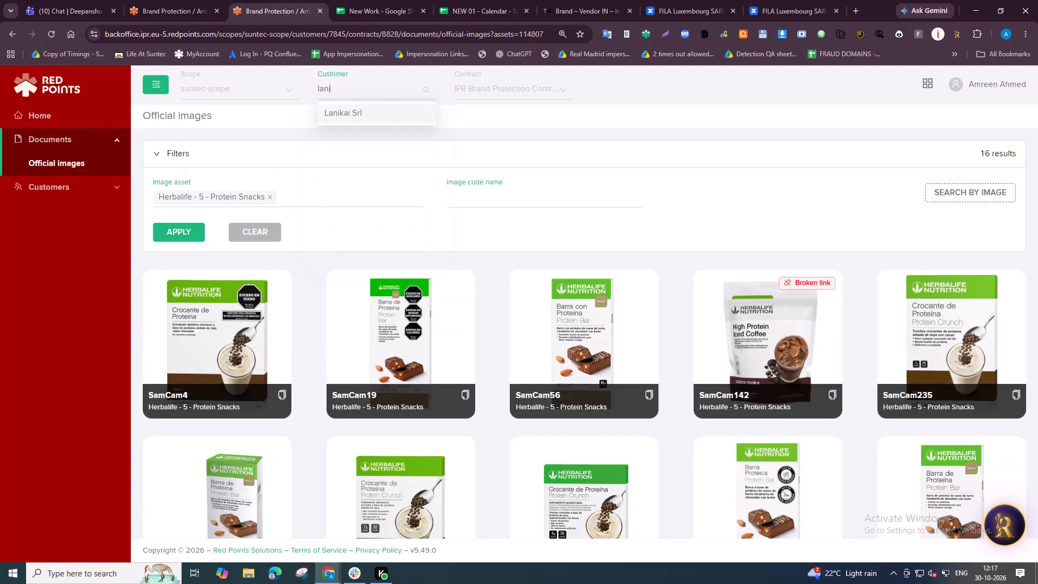
Choose Lanikai Srl as the customer on the Official images page.
{"action": "left_click", "coordinate": [369, 110]}
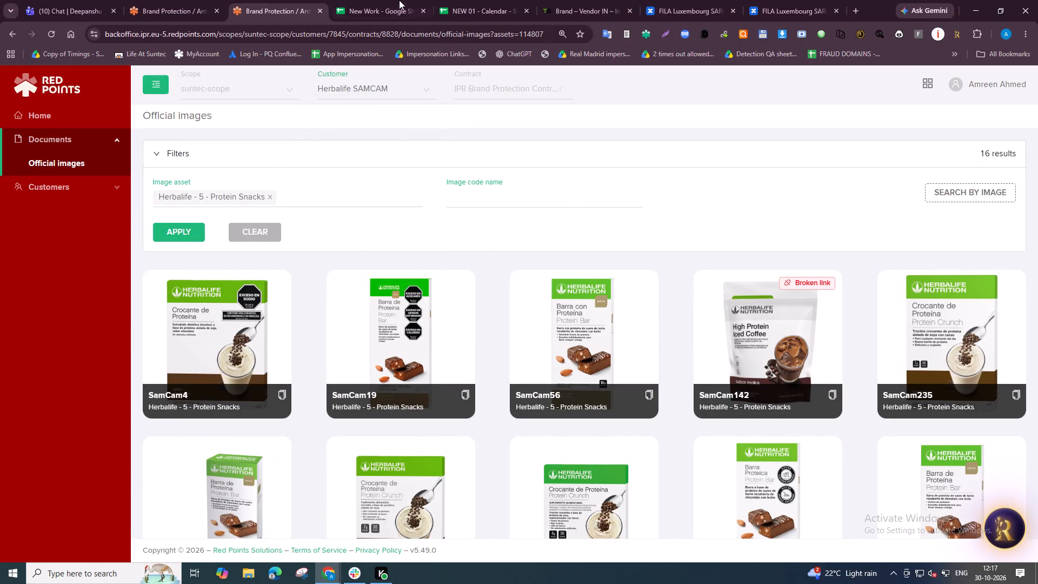
From the Tuinet Brand page, open Lanikai Srl's aliexpress.com site in its own maximized browser window.
{"action": "left_click", "coordinate": [401, 0]}
{"action": "left_click", "coordinate": [594, 0]}
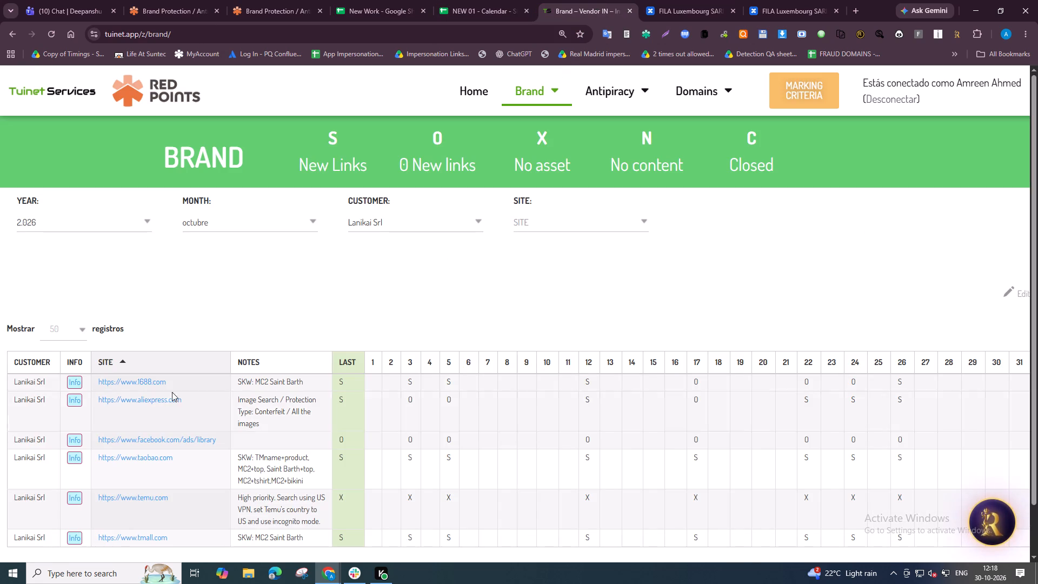
{"action": "middle_click", "coordinate": [158, 400]}
{"action": "left_click_drag", "start_coordinate": [624, 0], "coordinate": [580, 82]}
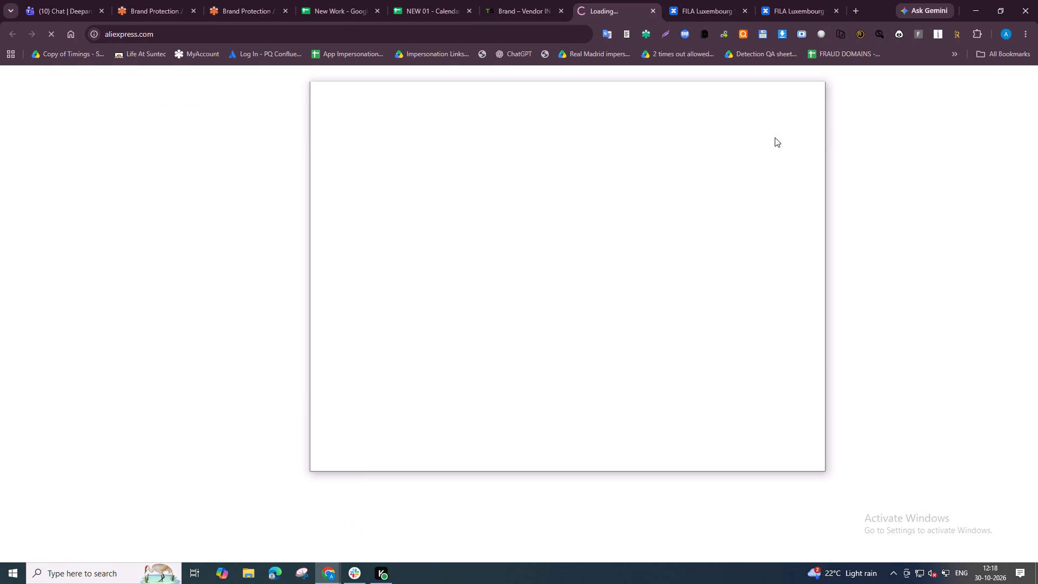
{"action": "left_click", "coordinate": [789, 94]}
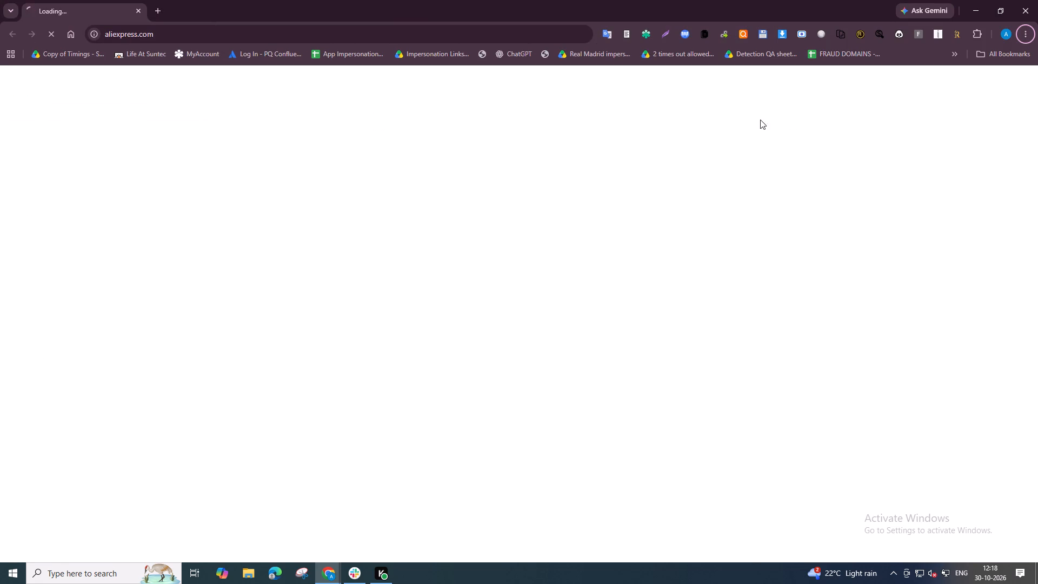
Dismiss the Dollar Express promotion on the AliExpress home page and try to switch the browser extension's state.
{"action": "left_click", "coordinate": [648, 34]}
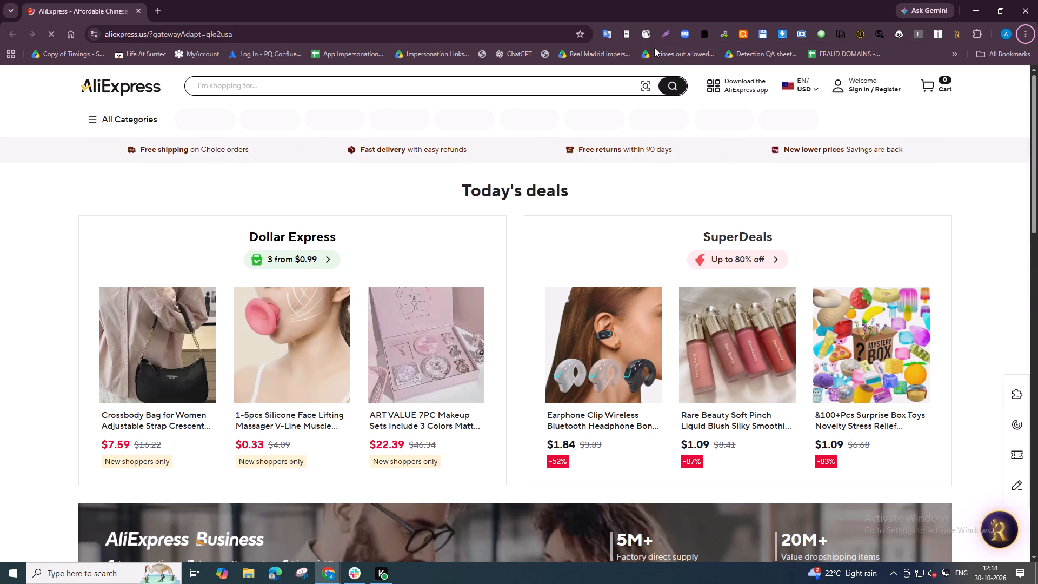
{"action": "scroll", "coordinate": [711, 380], "scroll_direction": "down", "scroll_amount": 5}
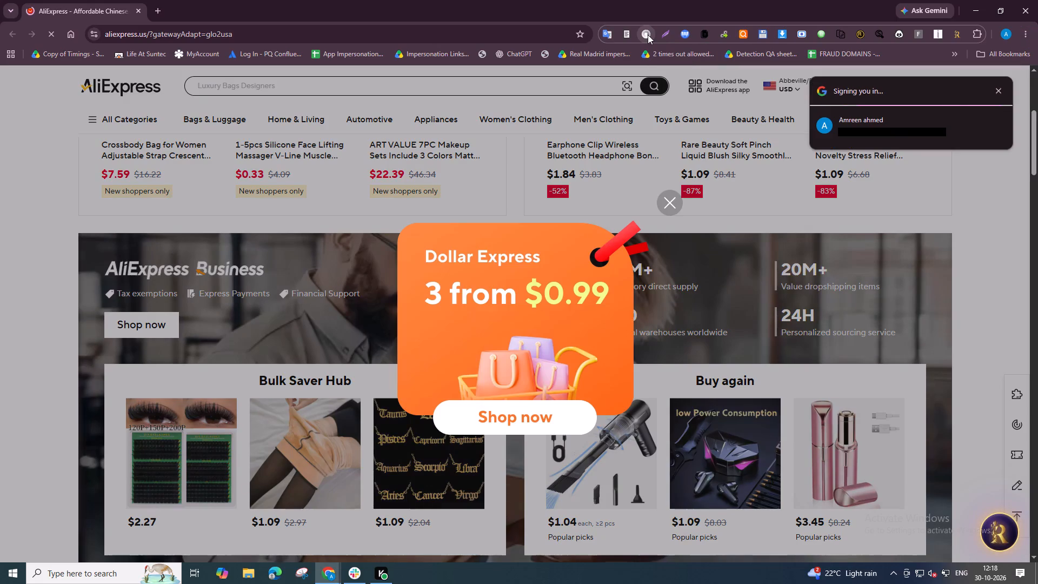
{"action": "left_click", "coordinate": [671, 209]}
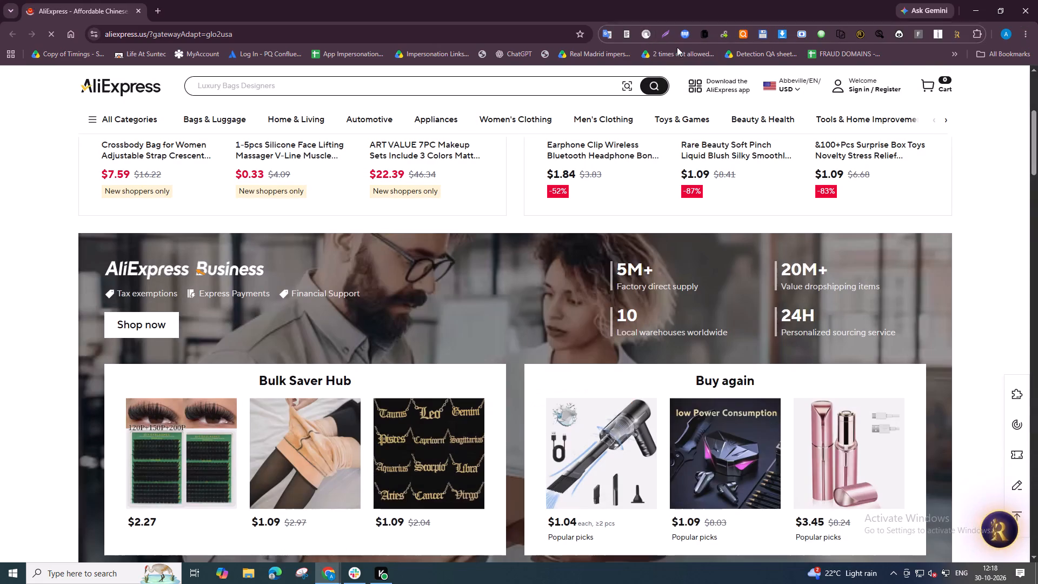
{"action": "left_click", "coordinate": [645, 34]}
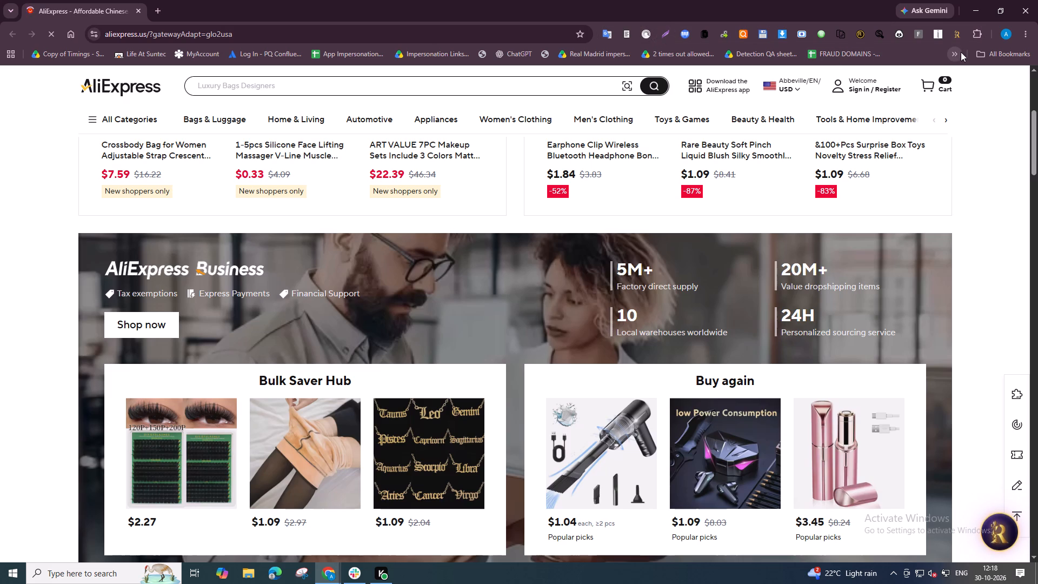
{"action": "left_click", "coordinate": [647, 36]}
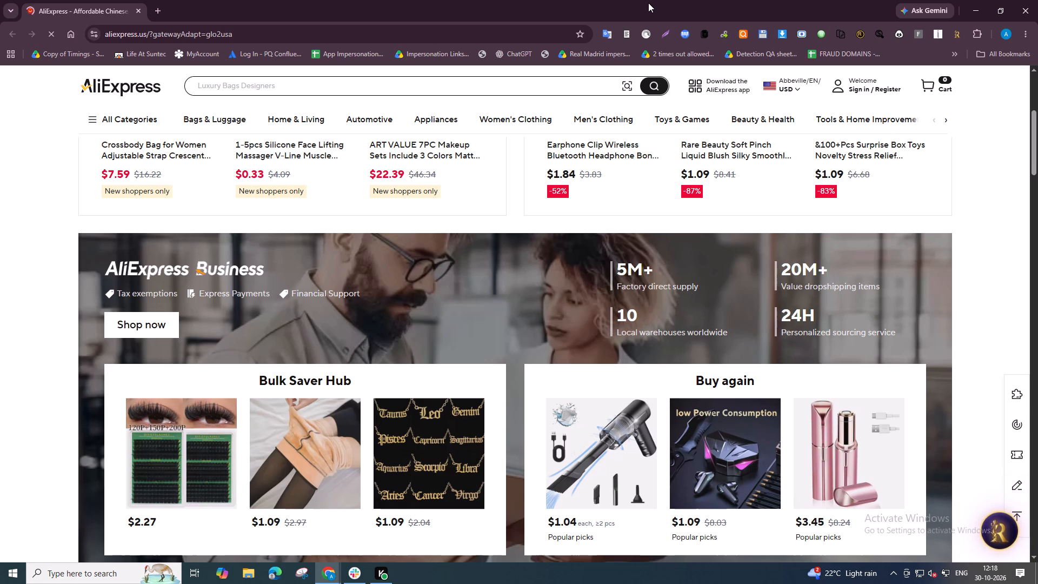
Return to the browser window with the Tuinet Brand page for Lanikai Srl.
{"action": "key", "text": "alt+Tab"}
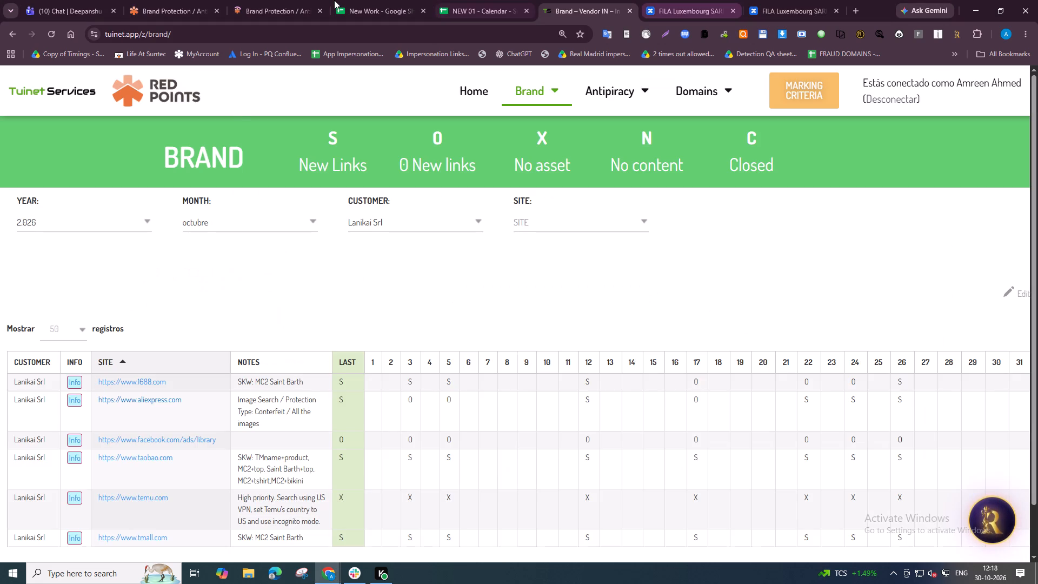
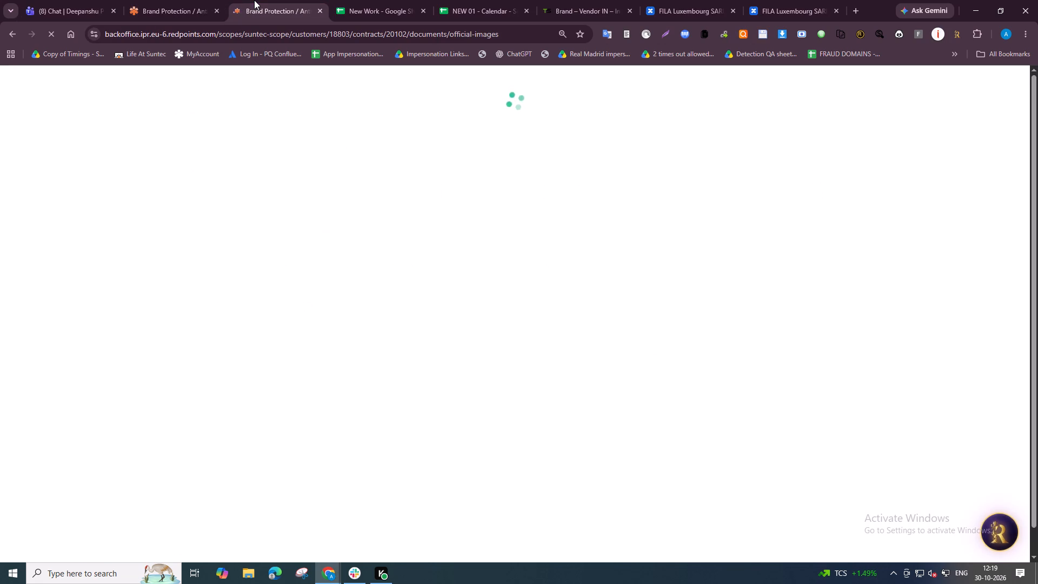
In the AliExpress window, open the RedPoints IPR Plugin and stop its running task.
{"action": "key", "text": "alt+Tab"}
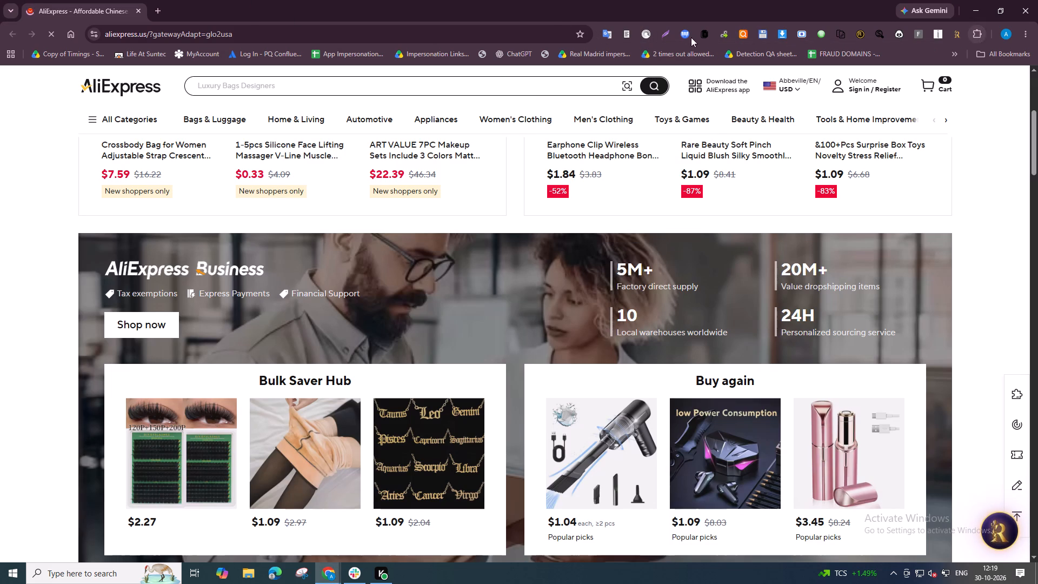
{"action": "left_click", "coordinate": [650, 34]}
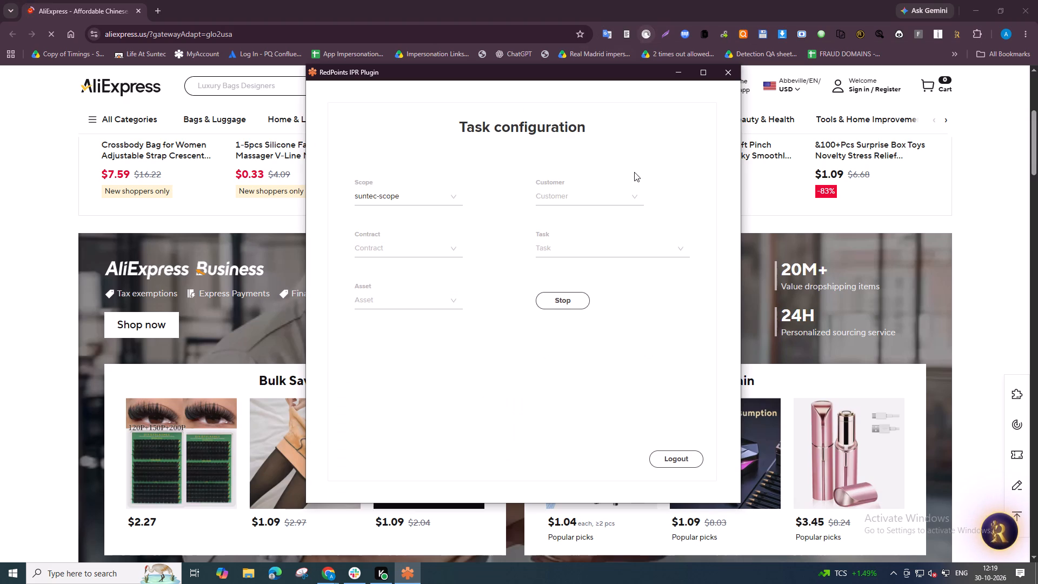
{"action": "left_click", "coordinate": [567, 303]}
Configure the plugin task with customer Lanikai Srl, task Detection and the Brand Protection contract, and open the asset choices.
{"action": "left_click", "coordinate": [582, 200]}
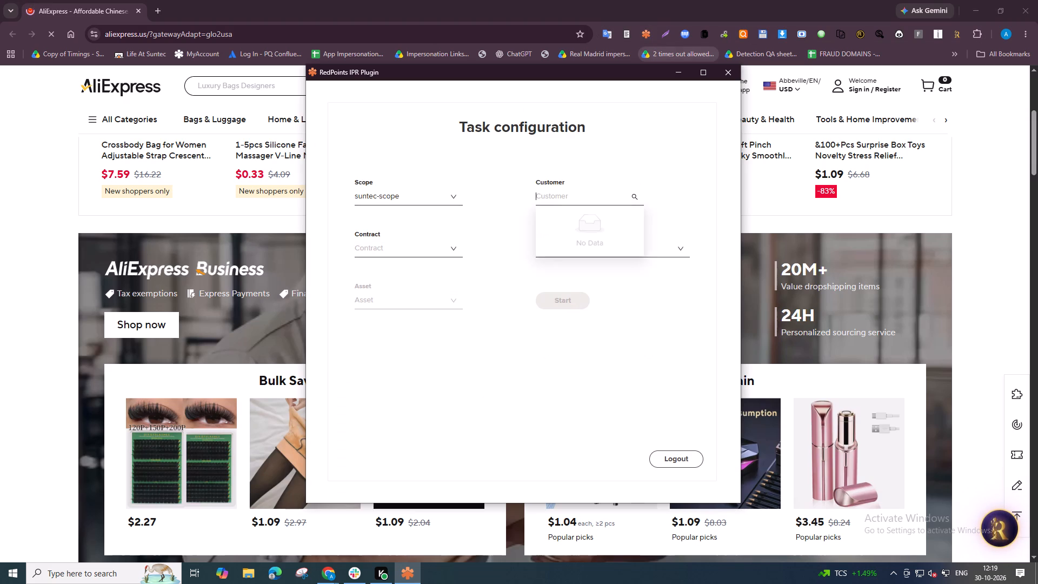
{"action": "type", "text": "lani"}
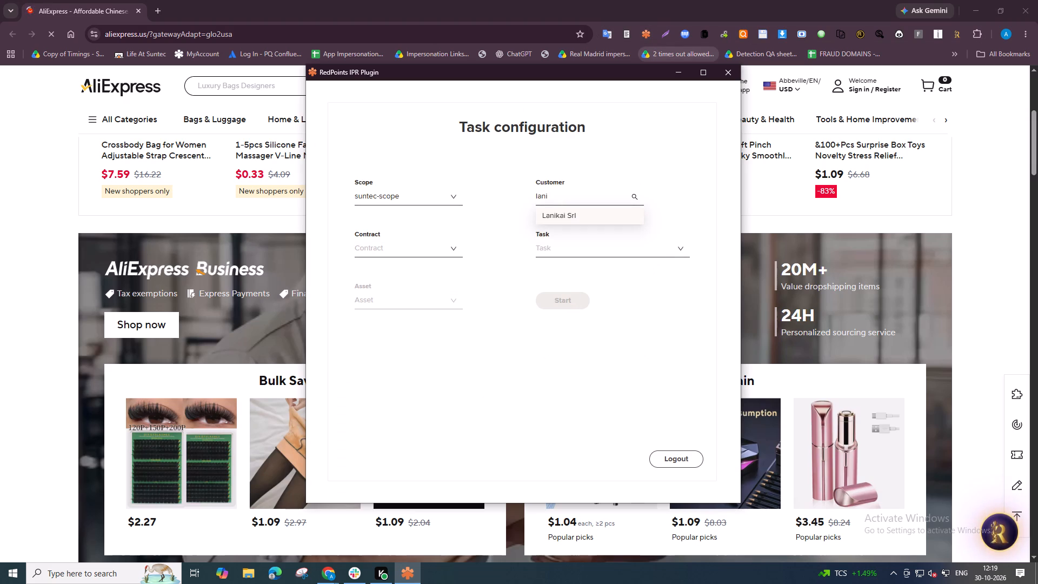
{"action": "left_click", "coordinate": [600, 211]}
{"action": "left_click", "coordinate": [565, 242]}
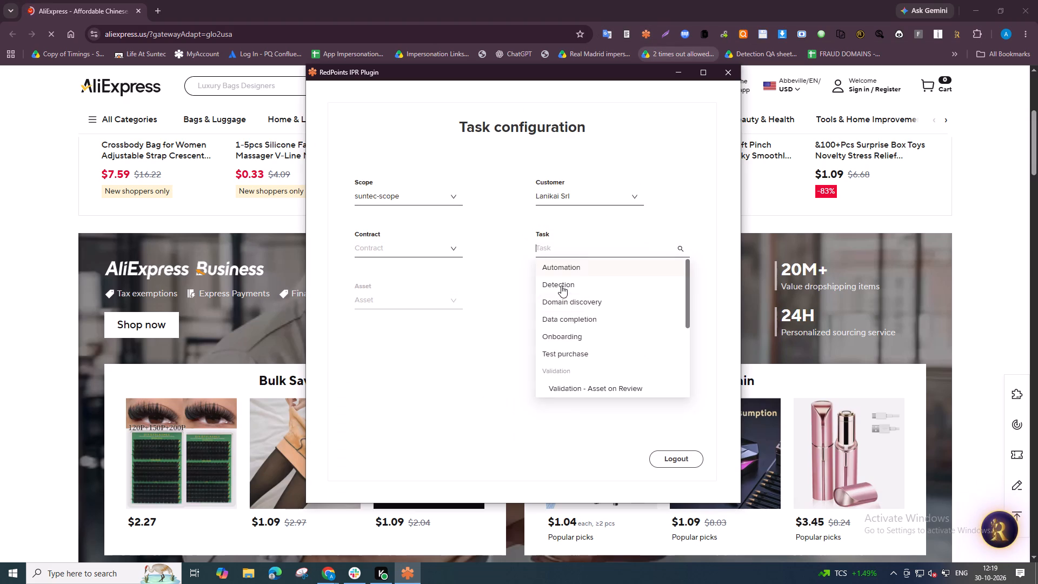
{"action": "left_click", "coordinate": [561, 286]}
{"action": "left_click", "coordinate": [435, 247]}
{"action": "left_click", "coordinate": [435, 269]}
{"action": "left_click", "coordinate": [423, 301]}
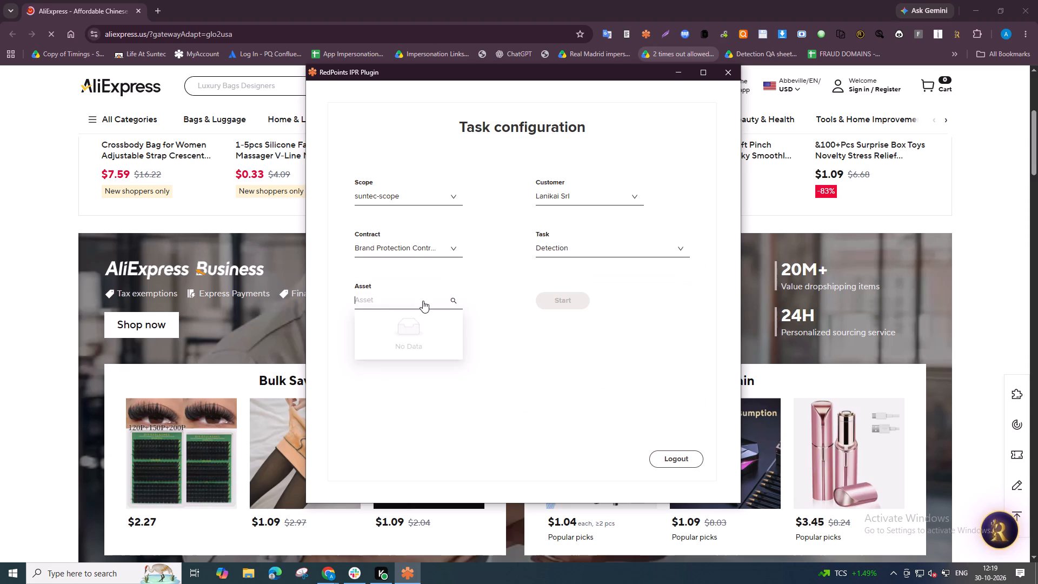
Reselect Lanikai Srl and its Brand Protection contract, choose the MC2 Saint Barth - 18 - Bags asset and start the Detection task.
{"action": "left_click", "coordinate": [577, 196]}
{"action": "type", "text": "lani"}
{"action": "left_click", "coordinate": [588, 220]}
{"action": "left_click", "coordinate": [400, 250]}
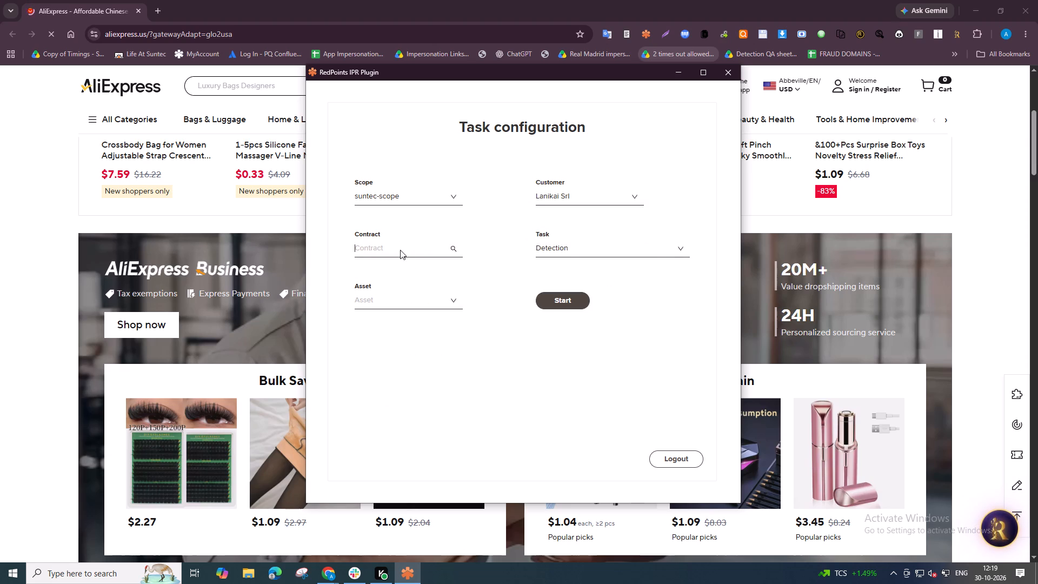
{"action": "left_click", "coordinate": [404, 267]}
{"action": "left_click", "coordinate": [415, 297]}
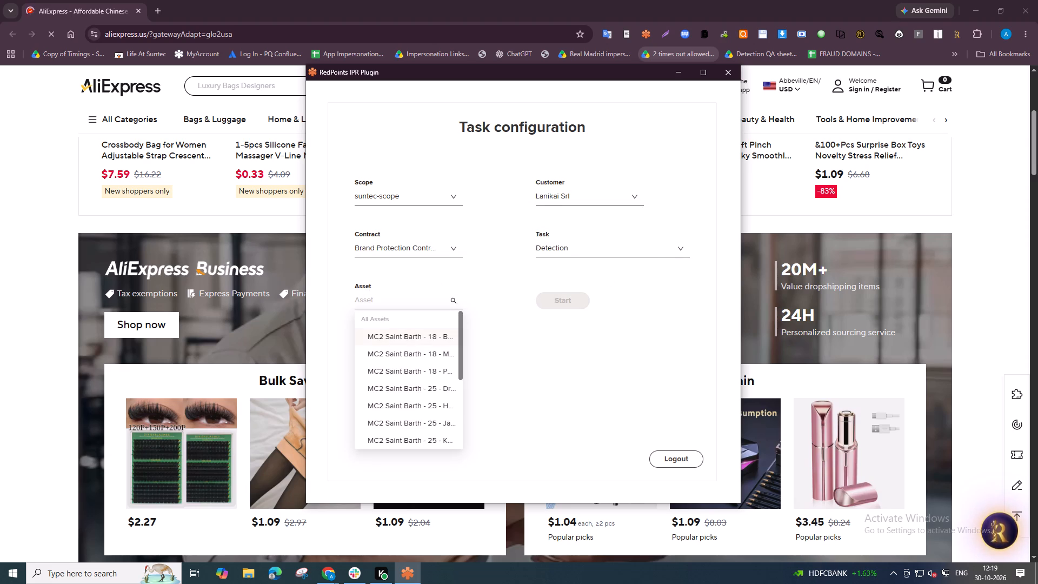
{"action": "type", "text": "bag"}
{"action": "left_click", "coordinate": [425, 330]}
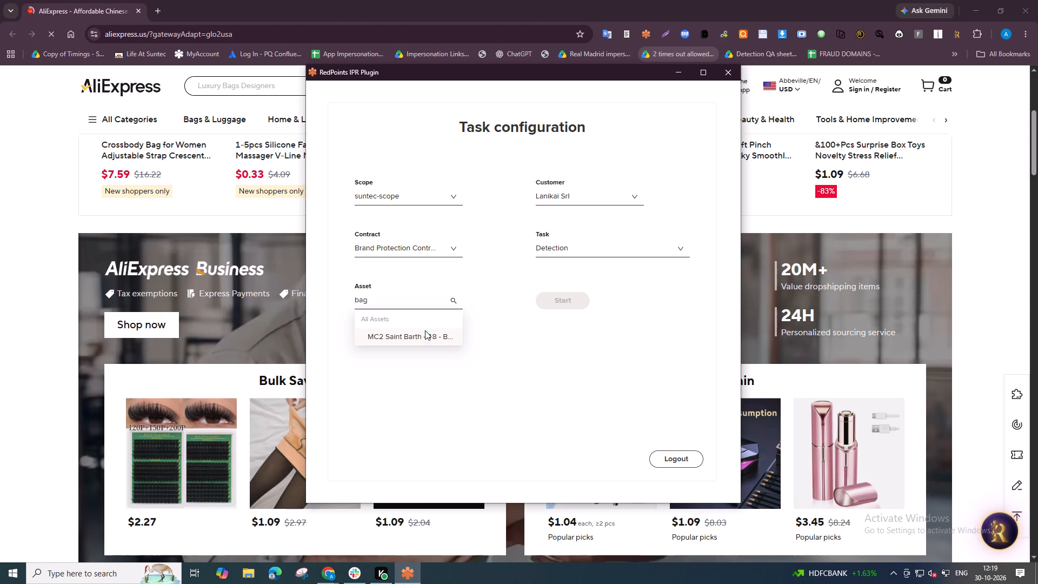
{"action": "left_click", "coordinate": [571, 304]}
Run an AliExpress image search with the Lanikai_007 straw bag picture from the Official images page.
{"action": "key", "text": "alt+Tab"}
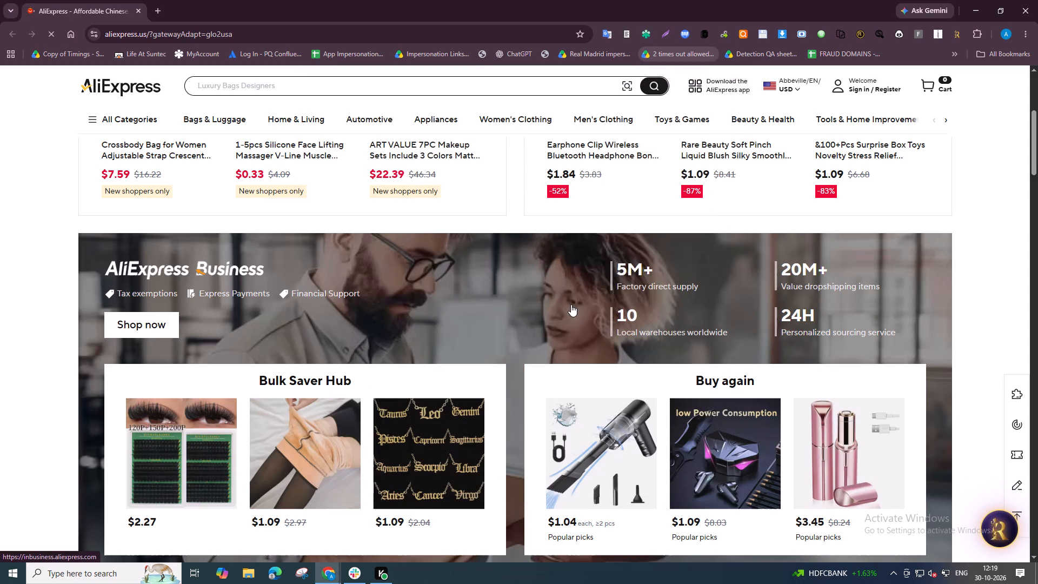
{"action": "key", "text": "alt+Tab"}
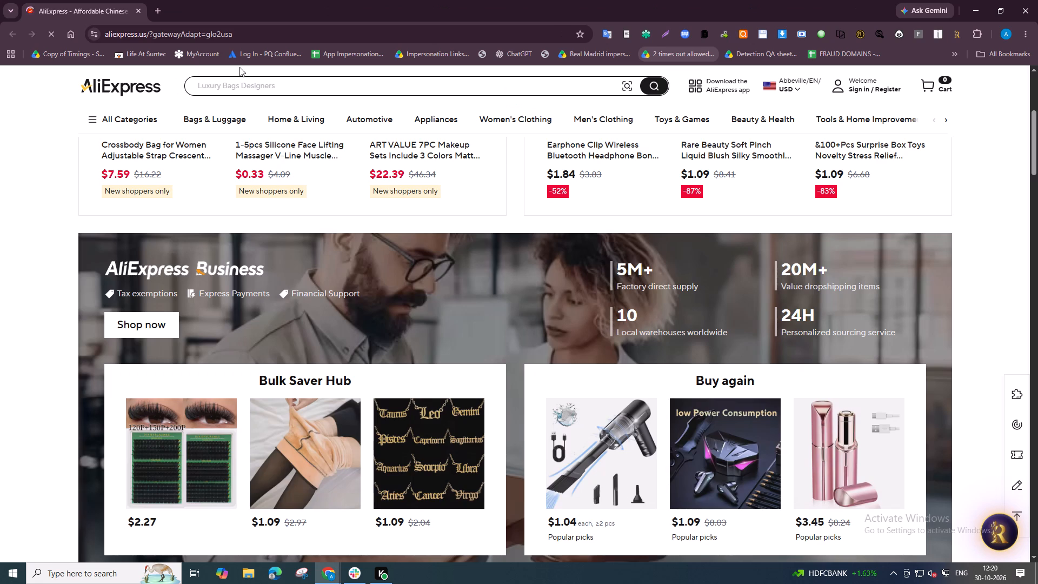
{"action": "scroll", "coordinate": [662, 174], "scroll_direction": "down", "scroll_amount": 5}
{"action": "scroll", "coordinate": [593, 417], "scroll_direction": "up", "scroll_amount": 8}
{"action": "key", "text": "alt+Tab"}
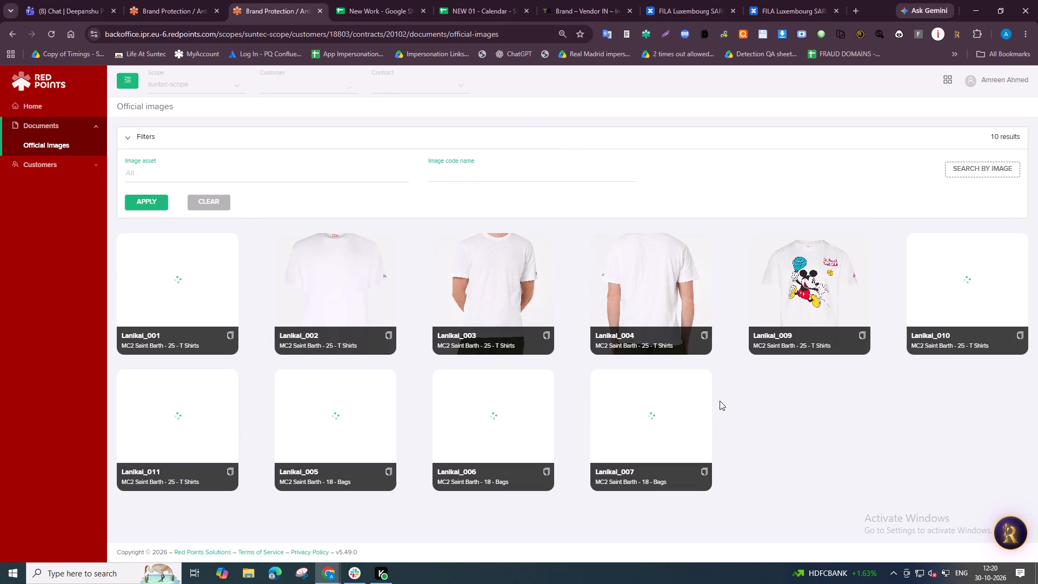
{"action": "left_click_drag", "start_coordinate": [645, 417], "coordinate": [779, 443]}
{"action": "key", "text": "alt+Tab"}
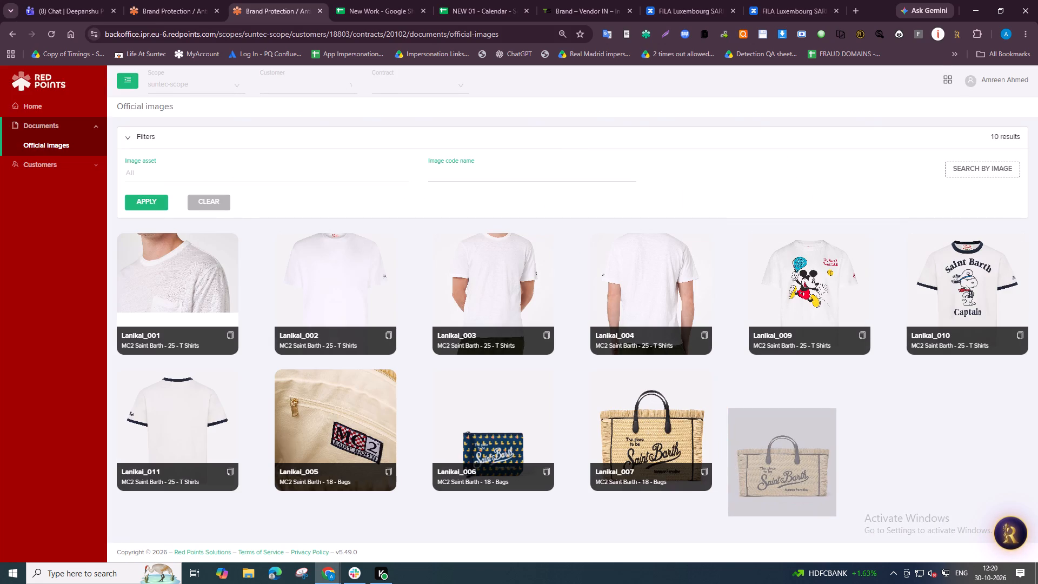
{"action": "left_click_drag", "start_coordinate": [779, 443], "coordinate": [627, 87]}
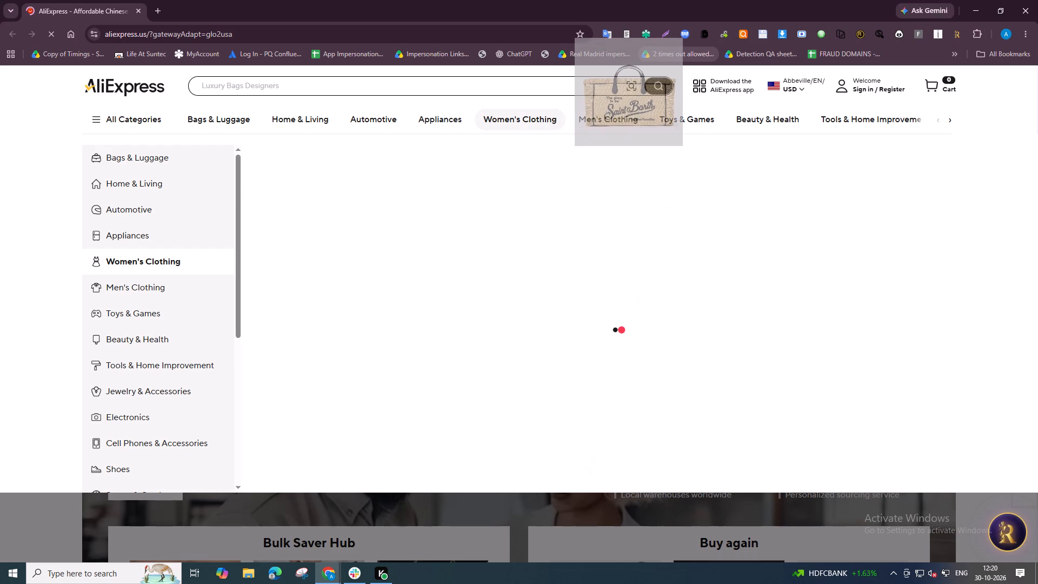
{"action": "left_click_drag", "start_coordinate": [627, 87], "coordinate": [623, 147]}
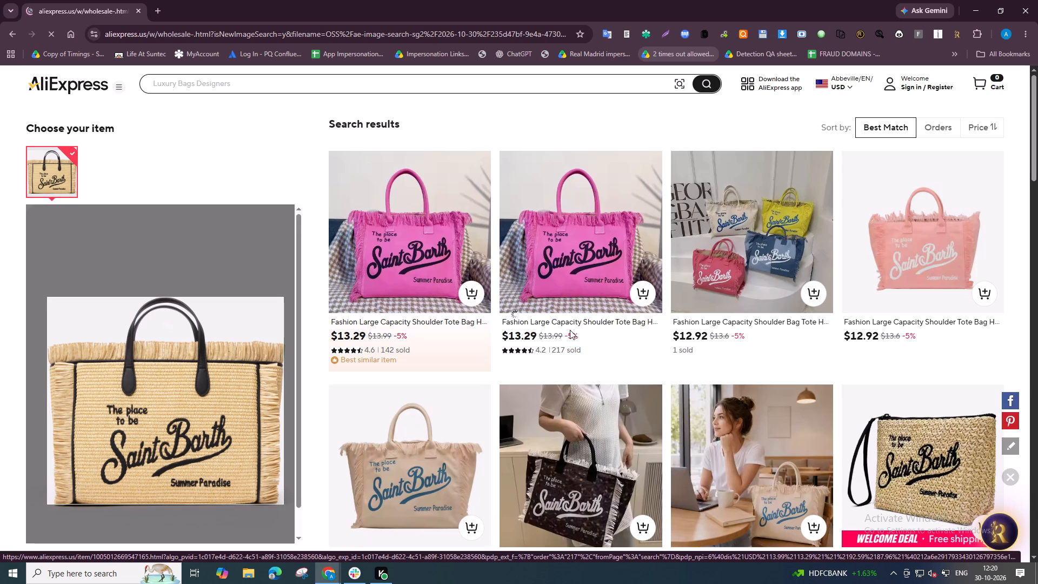
Skim the bag search results, open the RedPoints plugin on them, and dismiss the AliExpress Register/Sign in panel.
{"action": "scroll", "coordinate": [597, 296], "scroll_direction": "down", "scroll_amount": 7}
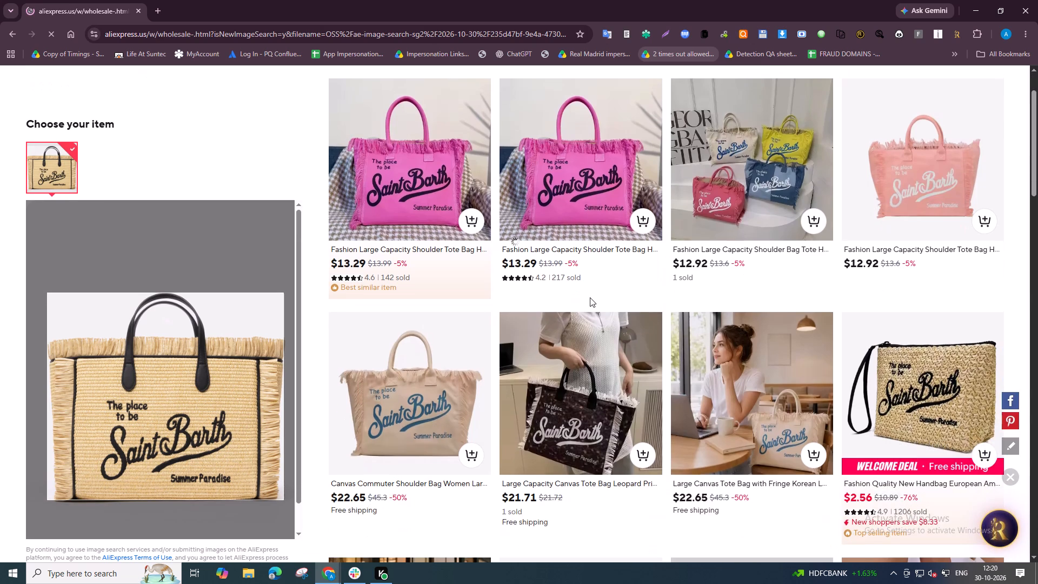
{"action": "scroll", "coordinate": [589, 297], "scroll_direction": "up", "scroll_amount": 11}
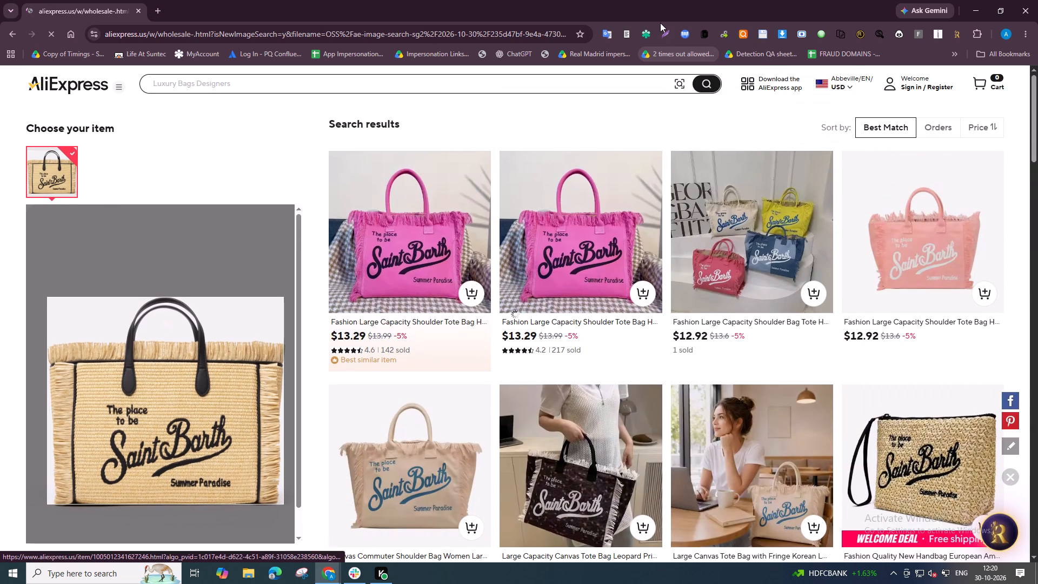
{"action": "left_click", "coordinate": [649, 35]}
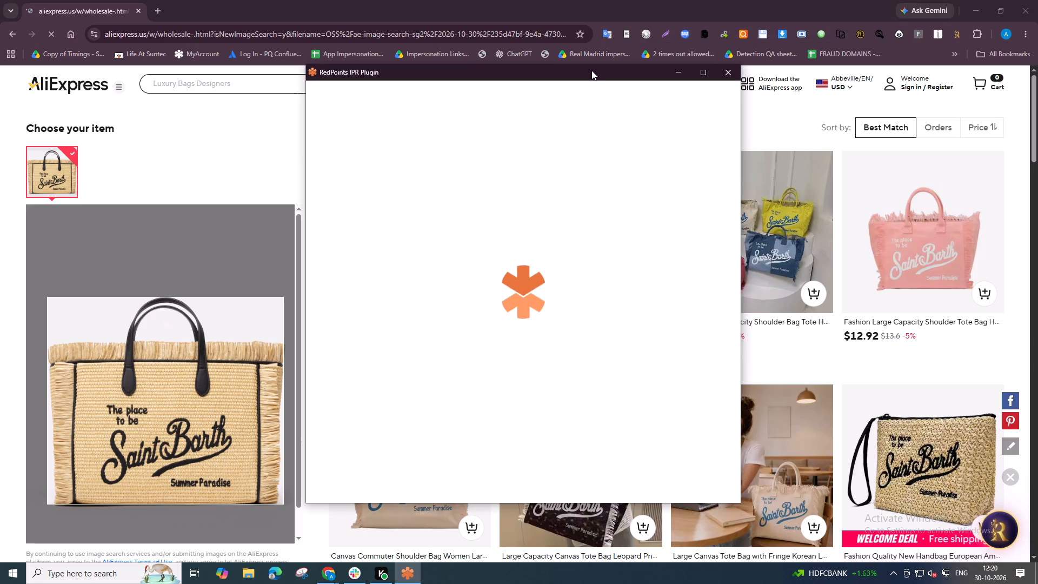
{"action": "left_click_drag", "start_coordinate": [591, 70], "coordinate": [389, 89]}
{"action": "left_click", "coordinate": [1018, 78]}
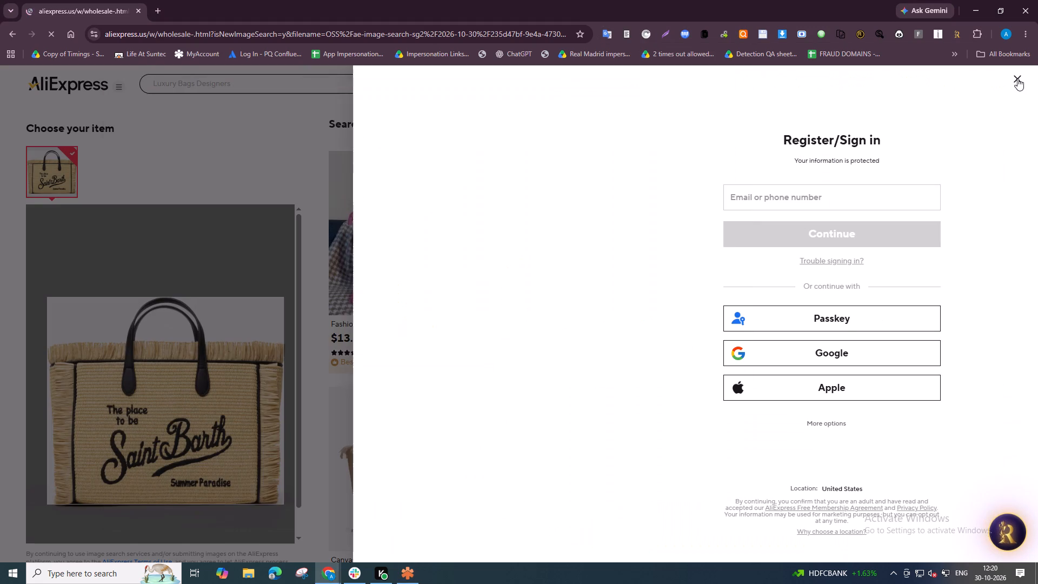
{"action": "left_click", "coordinate": [1017, 78]}
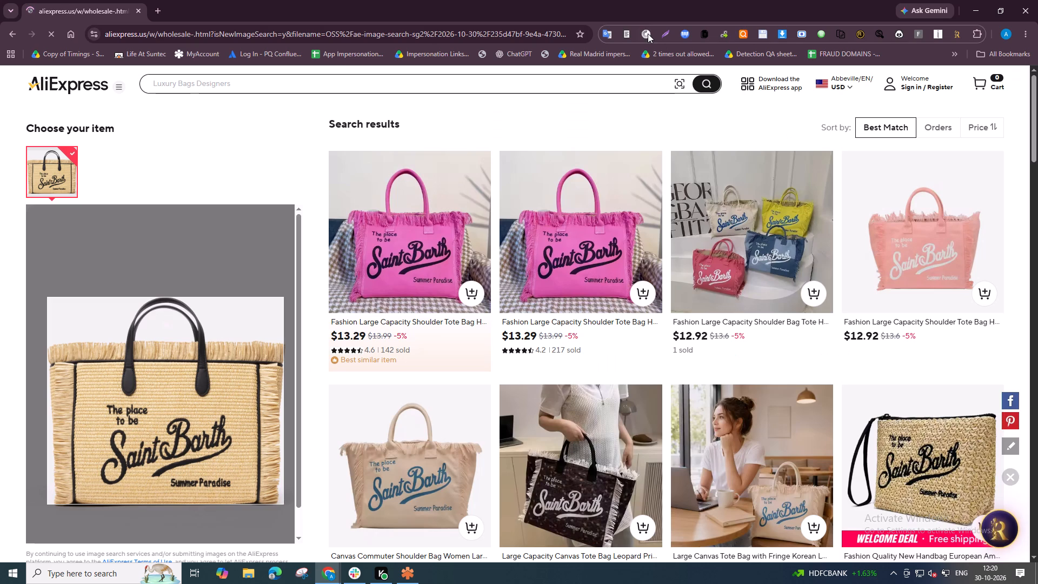
Trigger the RedPoints plugin on the AliExpress search results and check which bag listings it marks.
{"action": "left_click", "coordinate": [648, 34]}
{"action": "scroll", "coordinate": [601, 288], "scroll_direction": "down", "scroll_amount": 3}
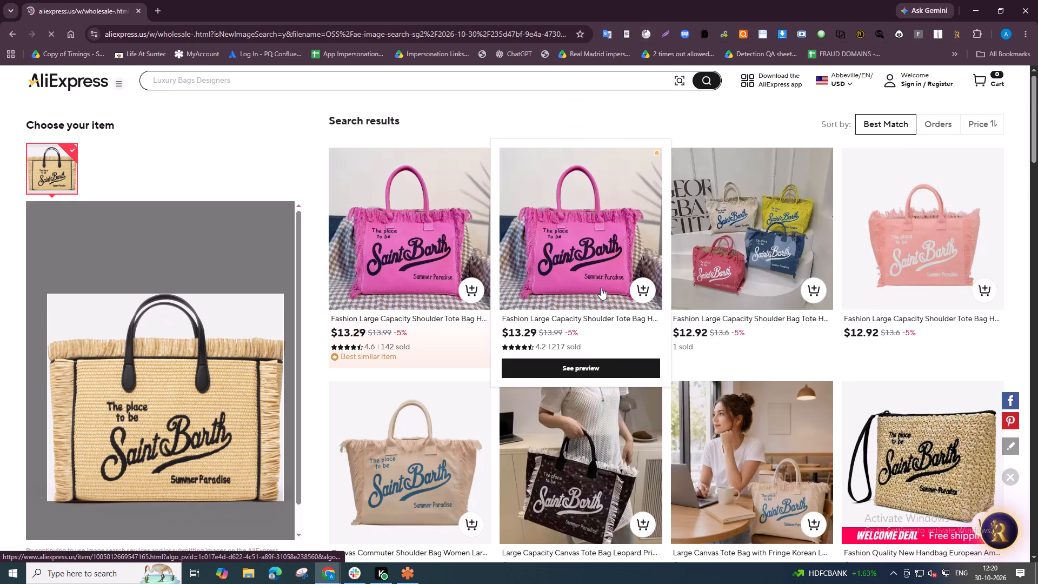
{"action": "scroll", "coordinate": [601, 288], "scroll_direction": "up", "scroll_amount": 9}
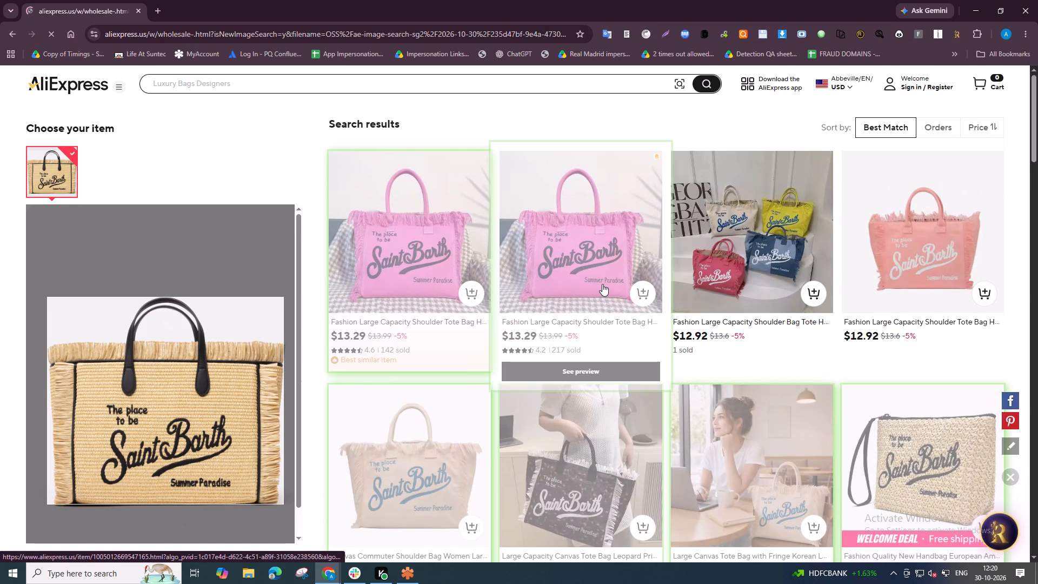
{"action": "left_click", "coordinate": [648, 33]}
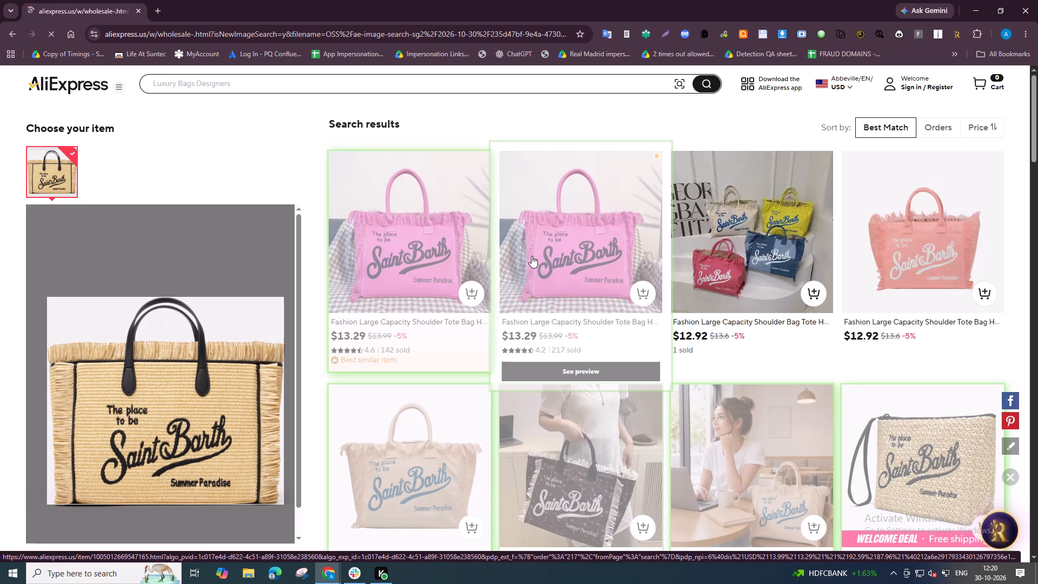
{"action": "left_click", "coordinate": [641, 40]}
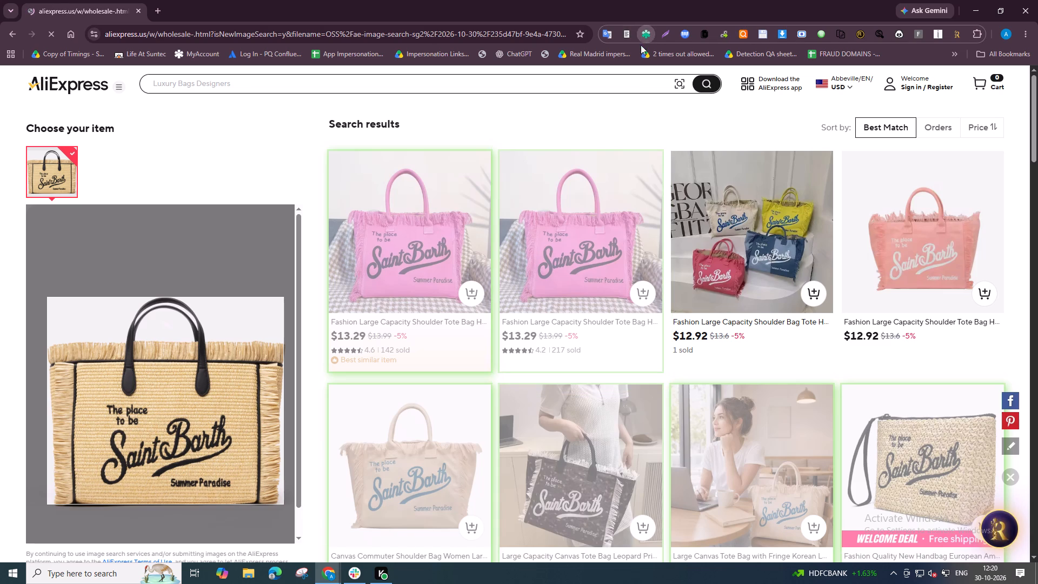
{"action": "left_click", "coordinate": [653, 34]}
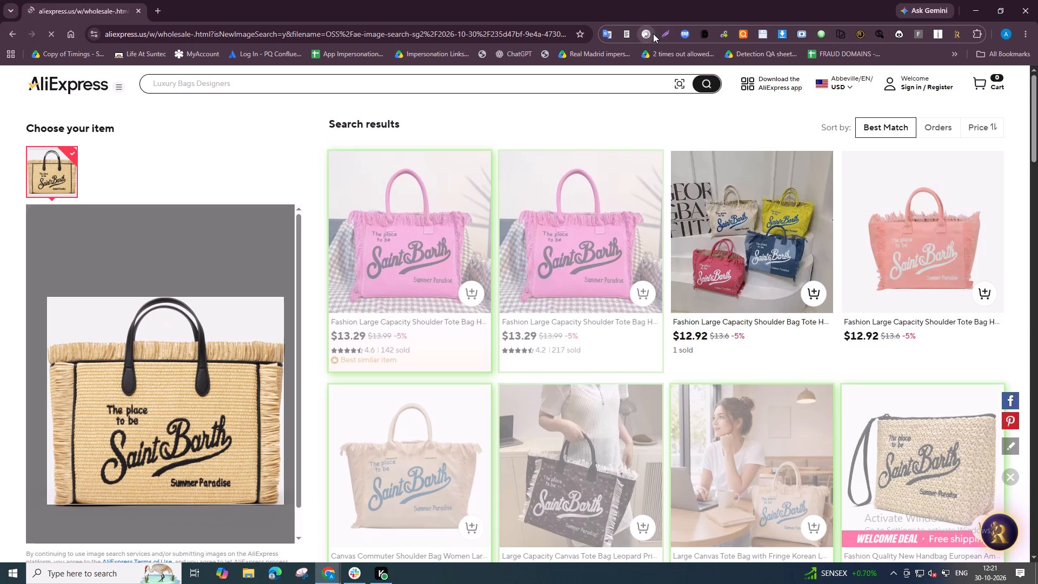
{"action": "scroll", "coordinate": [654, 51], "scroll_direction": "down", "scroll_amount": 3}
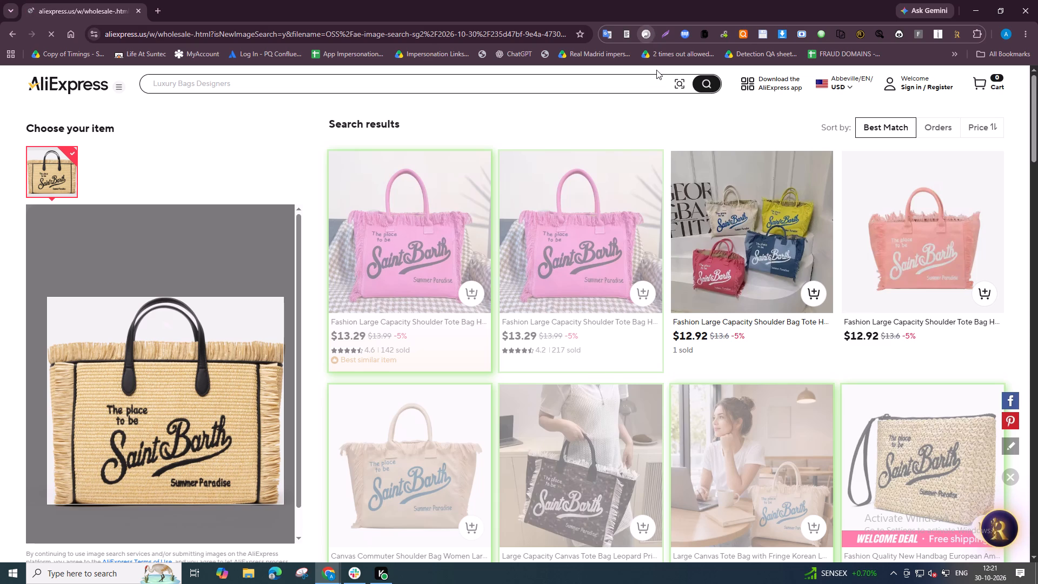
{"action": "scroll", "coordinate": [650, 157], "scroll_direction": "up", "scroll_amount": 7}
Stop the running plugin task, set the customer to Lanikai Srl again and restart Detection for the MC2 Saint Barth asset.
{"action": "left_click", "coordinate": [645, 30]}
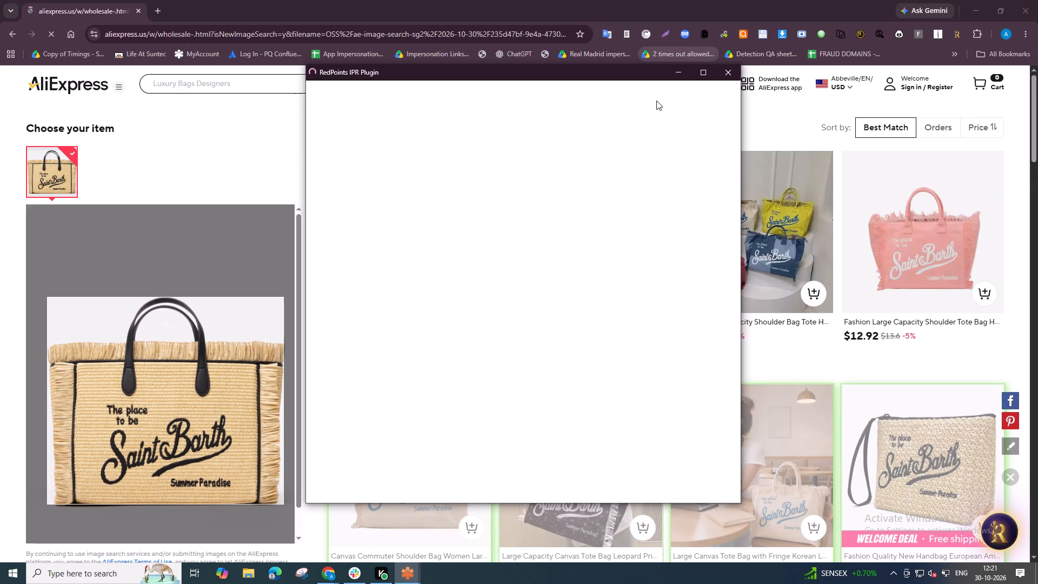
{"action": "left_click", "coordinate": [736, 72]}
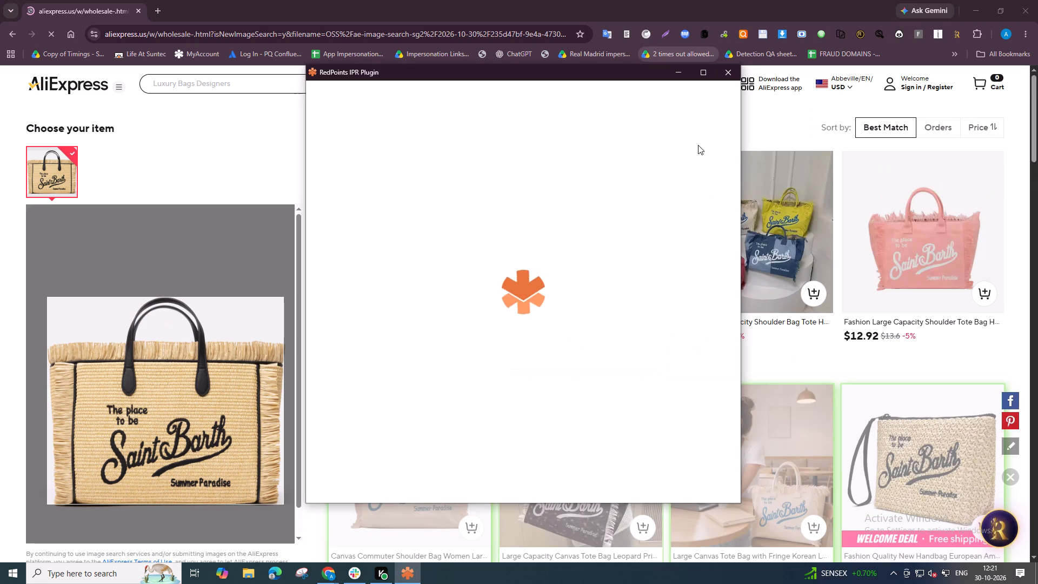
{"action": "left_click", "coordinate": [585, 303]}
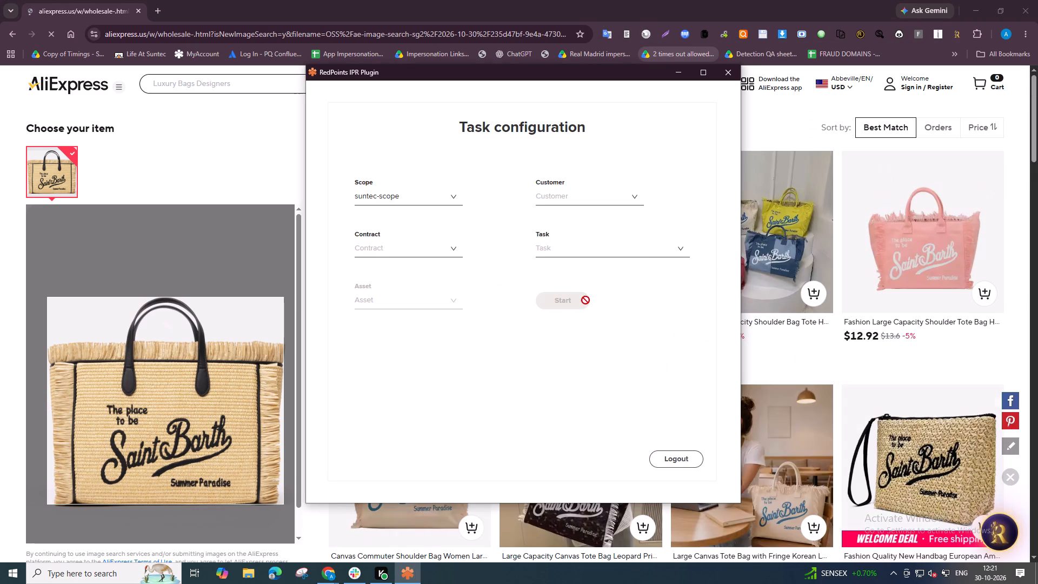
{"action": "left_click", "coordinate": [599, 198]}
{"action": "type", "text": "lani"}
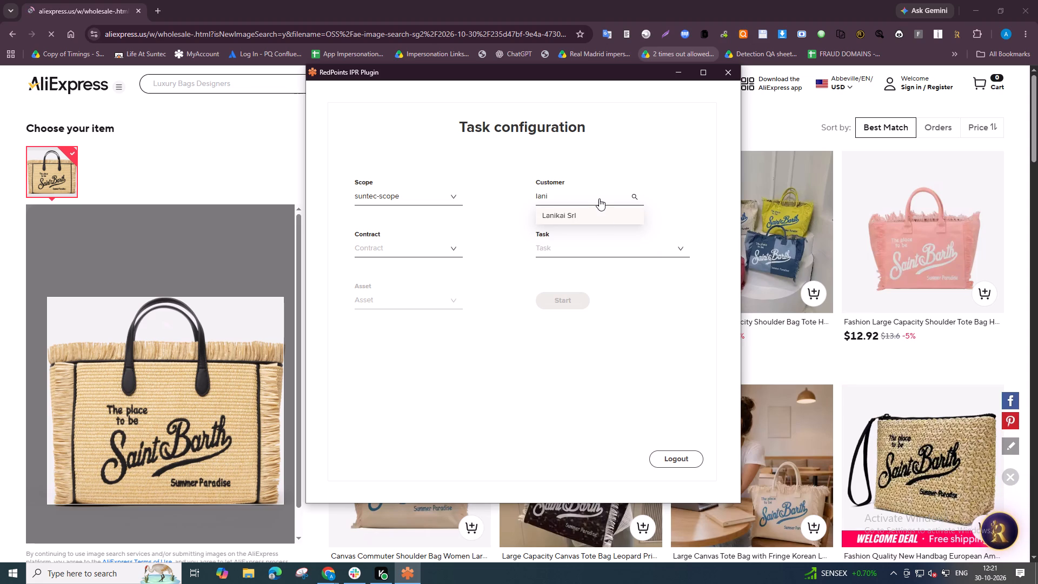
{"action": "left_click", "coordinate": [603, 214]}
{"action": "left_click", "coordinate": [564, 304]}
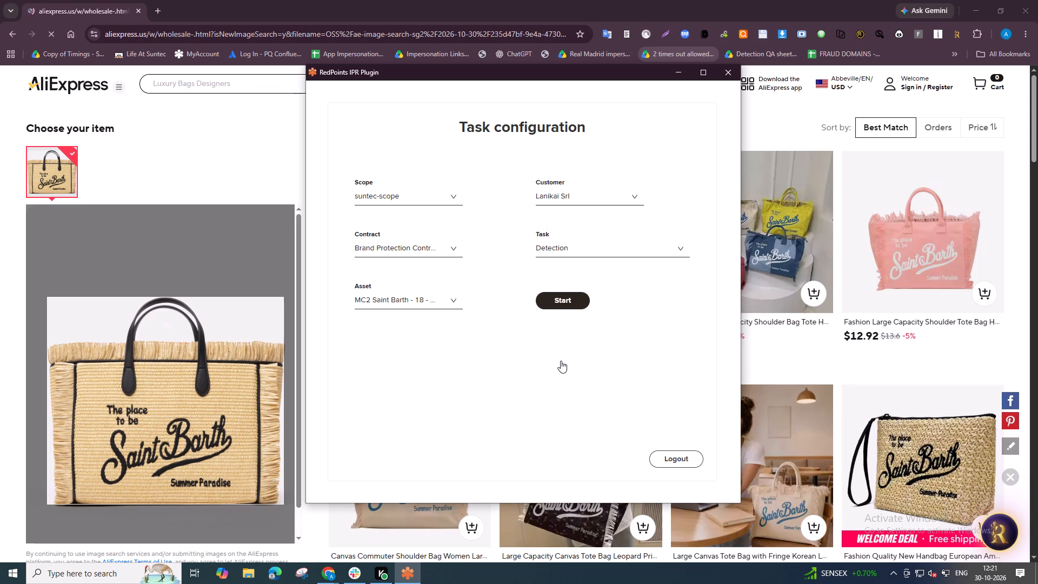
Examine the Saint Barth bag listings in the AliExpress image search results.
{"action": "scroll", "coordinate": [587, 328], "scroll_direction": "down", "scroll_amount": 6}
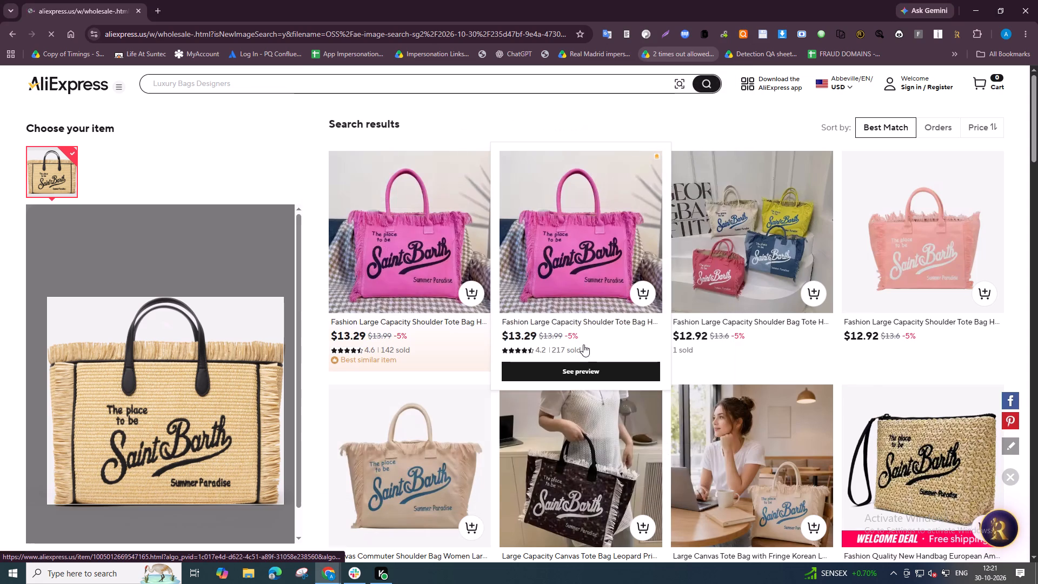
{"action": "scroll", "coordinate": [588, 408], "scroll_direction": "up", "scroll_amount": 16}
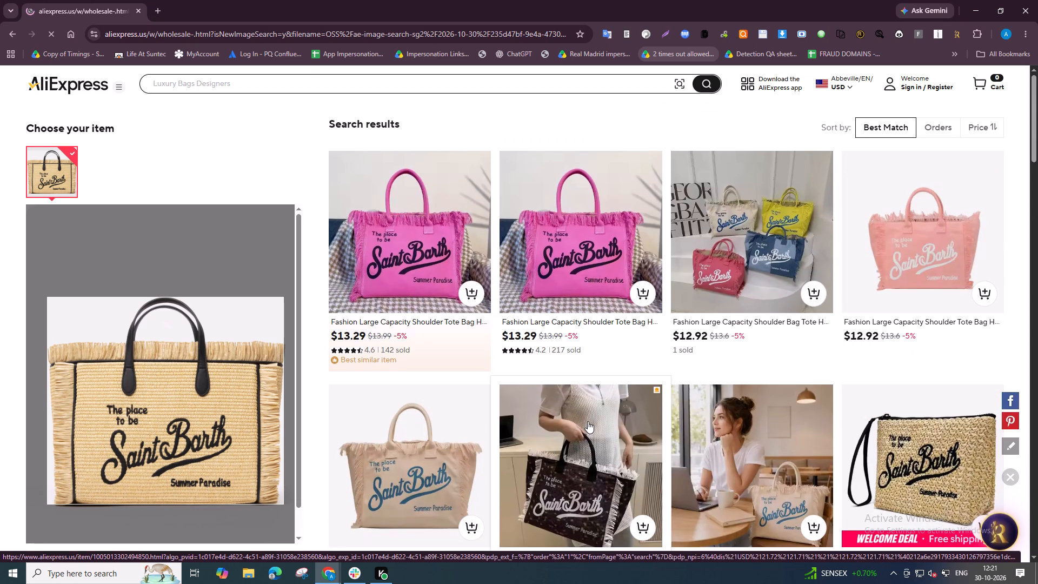
{"action": "scroll", "coordinate": [588, 421], "scroll_direction": "down", "scroll_amount": 7}
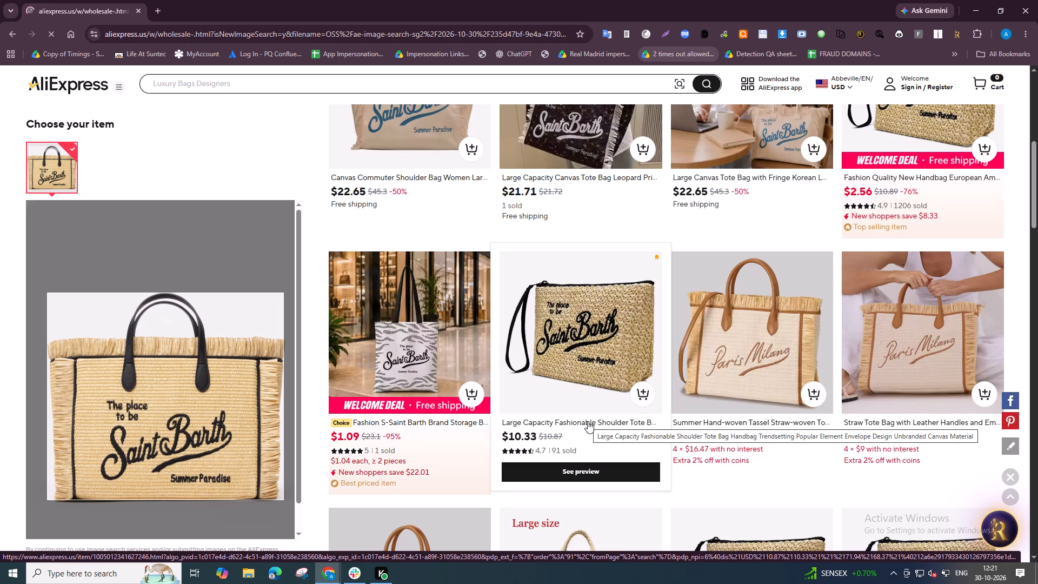
{"action": "scroll", "coordinate": [588, 421], "scroll_direction": "up", "scroll_amount": 11}
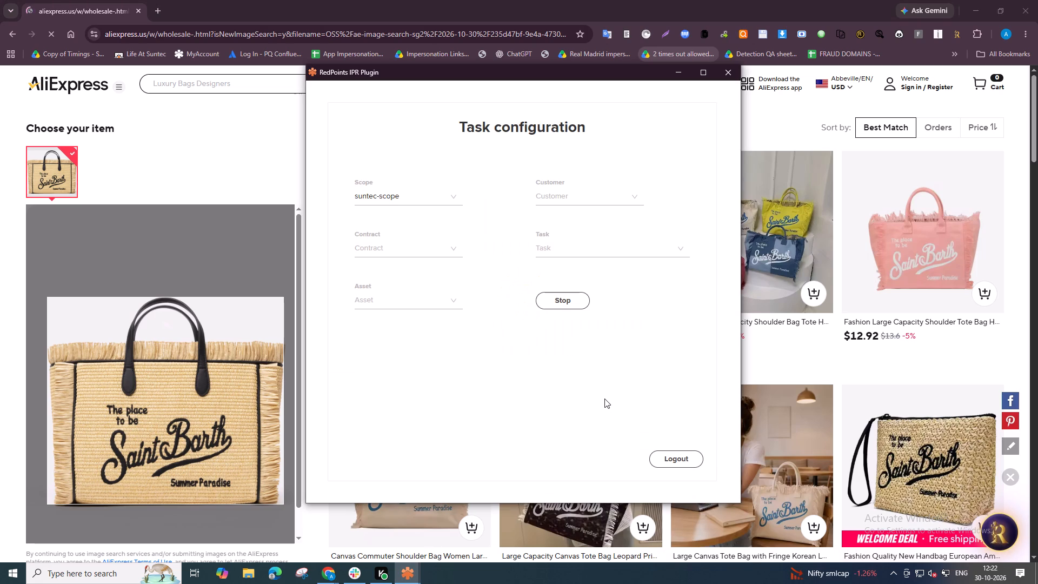
Put away the RedPoints plugin's task configuration window and return to the Saint Barth bag listings.
{"action": "scroll", "coordinate": [604, 399], "scroll_direction": "up", "scroll_amount": 2}
{"action": "left_click", "coordinate": [609, 396]}
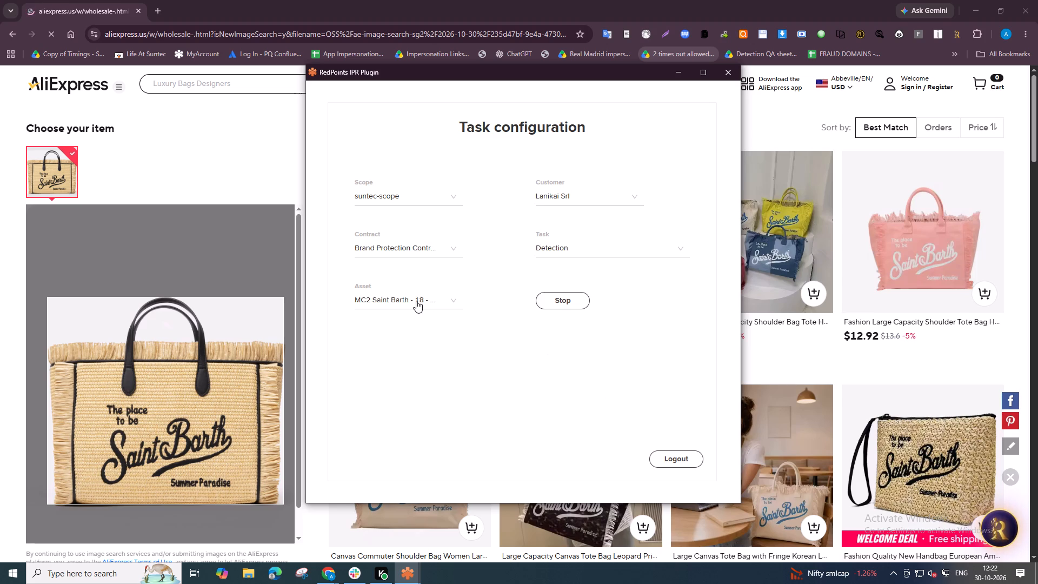
{"action": "left_click", "coordinate": [675, 360]}
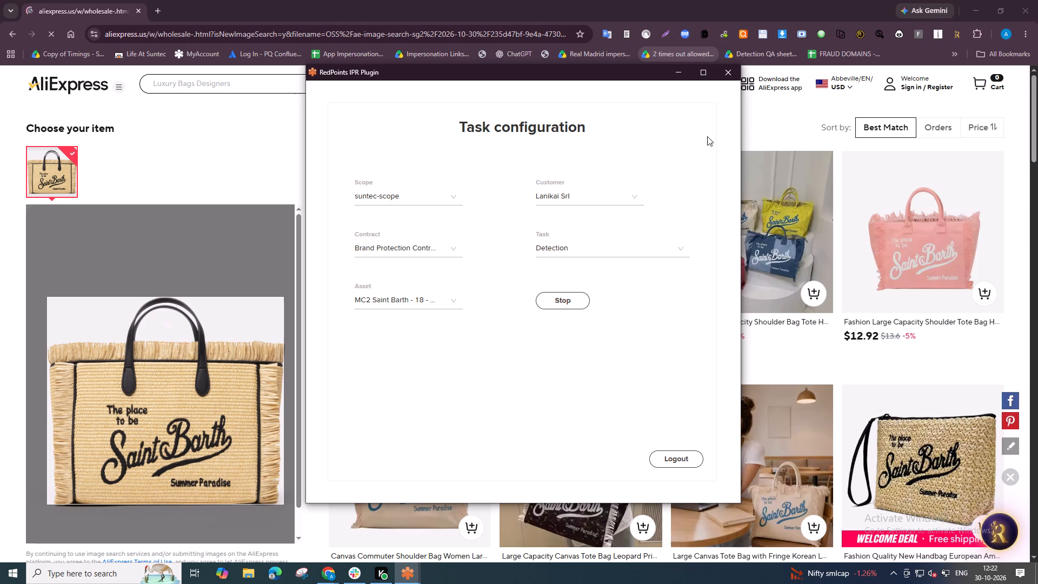
{"action": "left_click", "coordinate": [671, 76]}
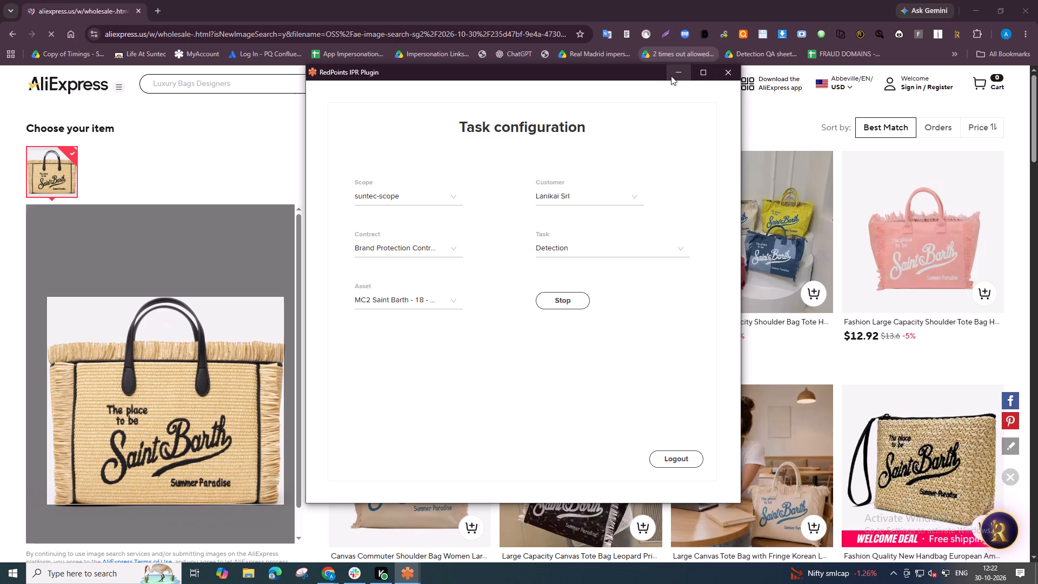
{"action": "left_click", "coordinate": [724, 72]}
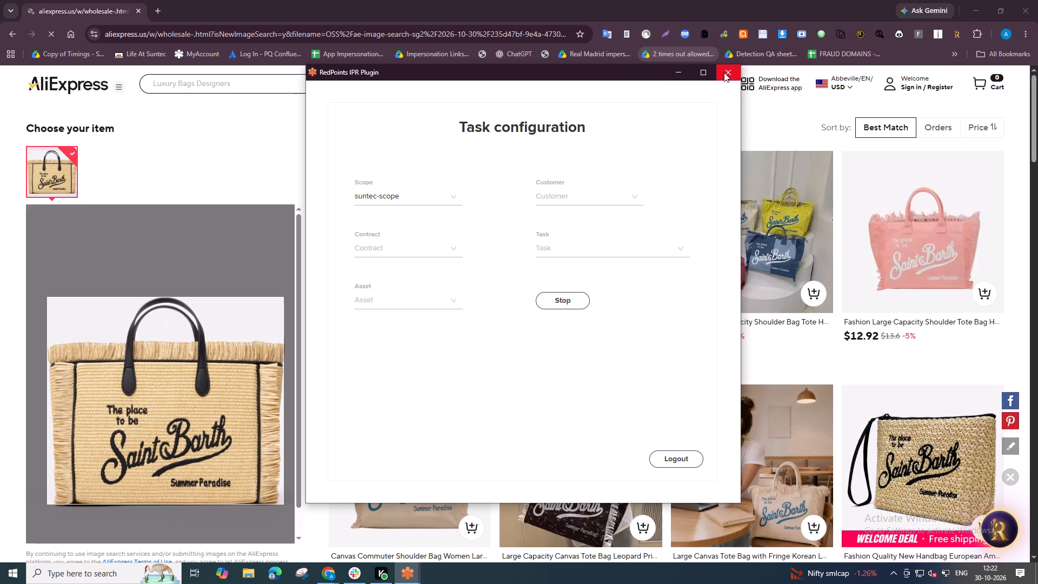
{"action": "scroll", "coordinate": [574, 367], "scroll_direction": "down", "scroll_amount": 7}
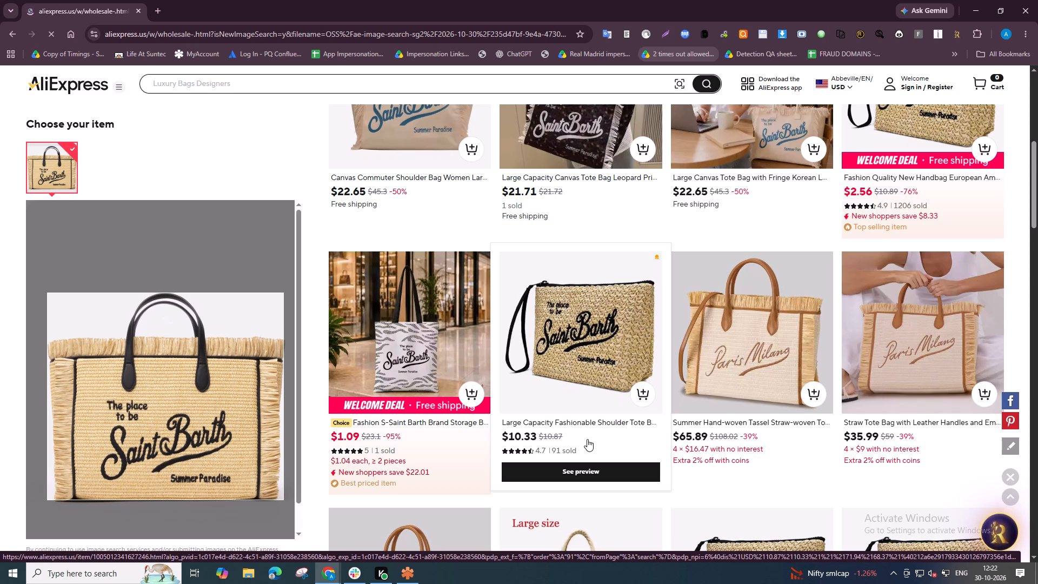
Clear all logged errors of the RedPoints IPR Plugin in the browser's extension management and return to the AliExpress results.
{"action": "left_click", "coordinate": [978, 37]}
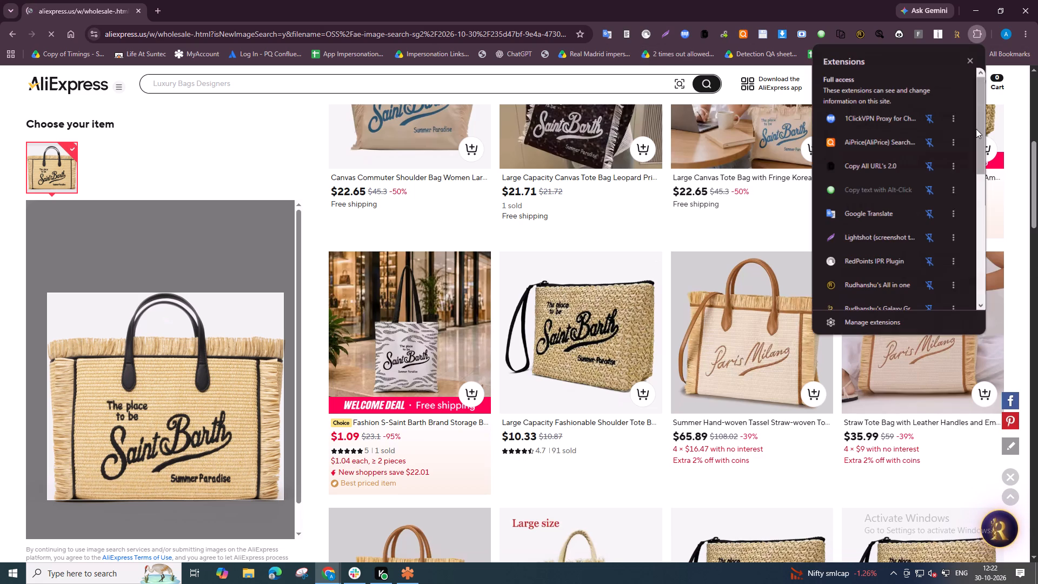
{"action": "left_click", "coordinate": [913, 324]}
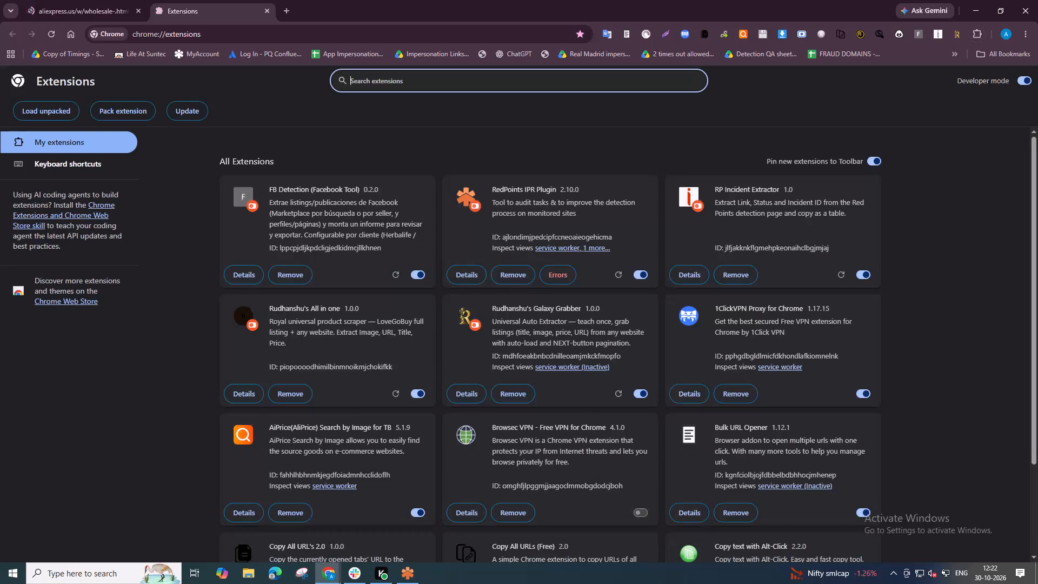
{"action": "left_click", "coordinate": [565, 276]}
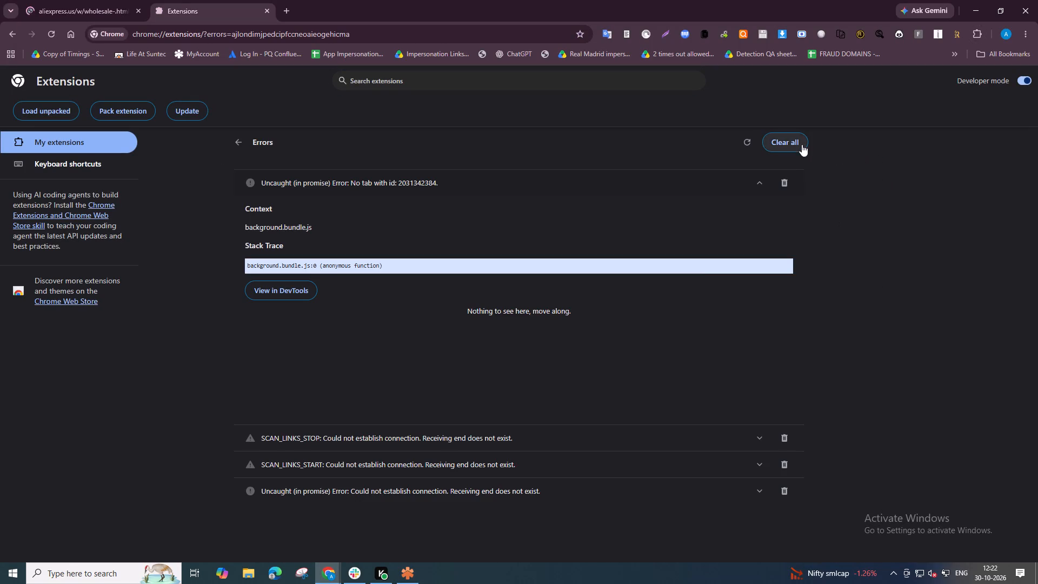
{"action": "left_click", "coordinate": [802, 144]}
{"action": "left_click", "coordinate": [265, 10]}
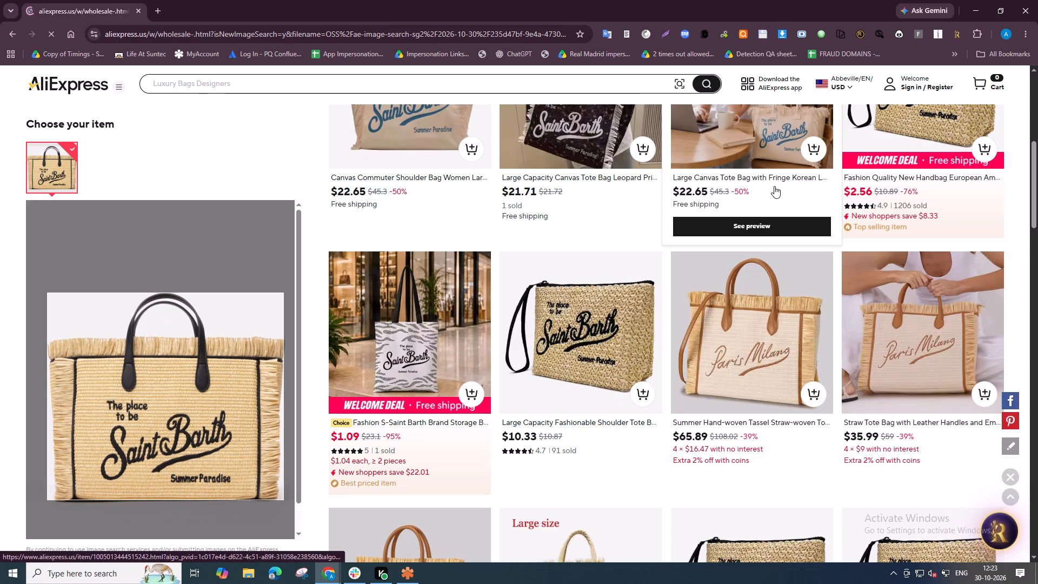
Run the RedPoints plugin on the AliExpress image search results again and check which bag listings it marks.
{"action": "left_click", "coordinate": [651, 34]}
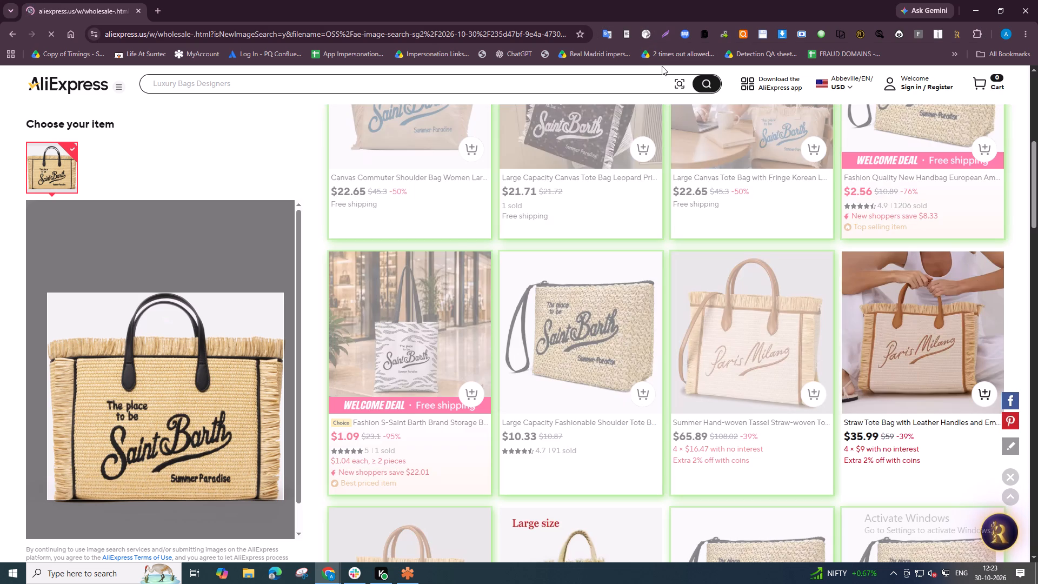
{"action": "scroll", "coordinate": [695, 117], "scroll_direction": "up", "scroll_amount": 3}
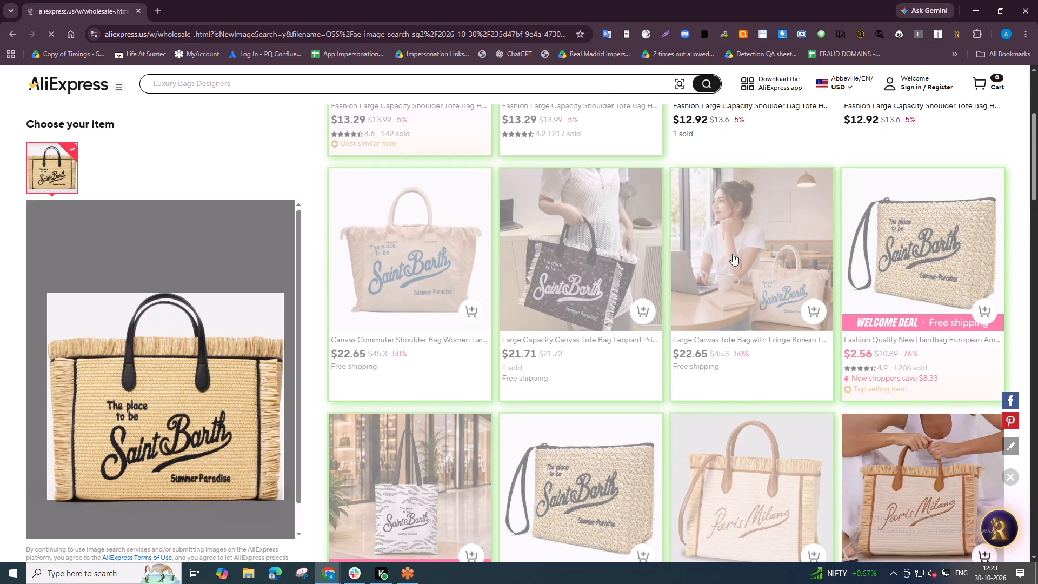
{"action": "scroll", "coordinate": [729, 270], "scroll_direction": "down", "scroll_amount": 6}
{"action": "scroll", "coordinate": [717, 290], "scroll_direction": "up", "scroll_amount": 14}
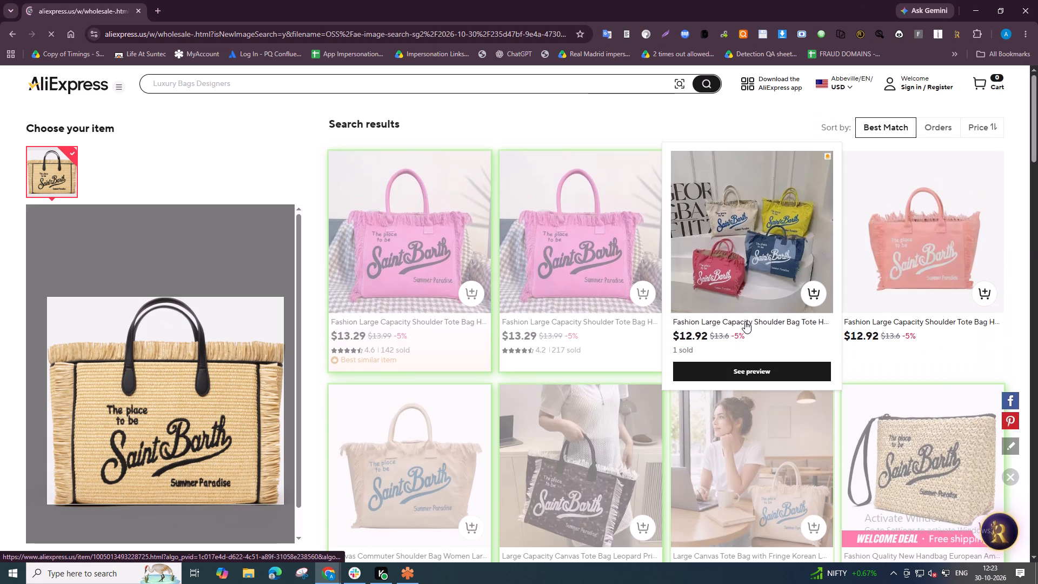
Copy the link of the unmarked $12.92 tote listing showing four coloured Saint Barth bags and switch to another window.
{"action": "right_click", "coordinate": [749, 322]}
{"action": "left_click", "coordinate": [790, 436]}
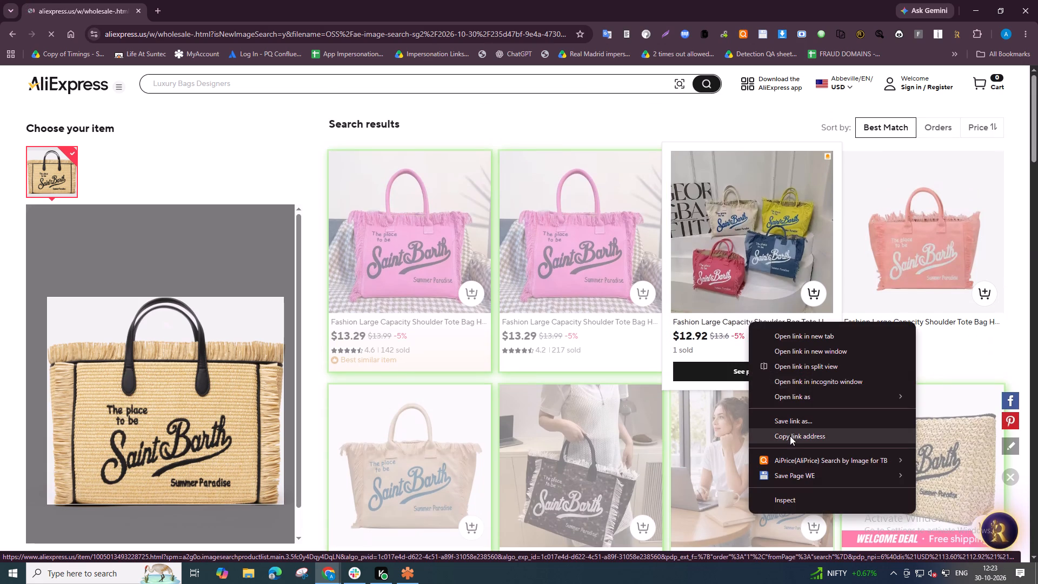
{"action": "key", "text": "alt+Tab"}
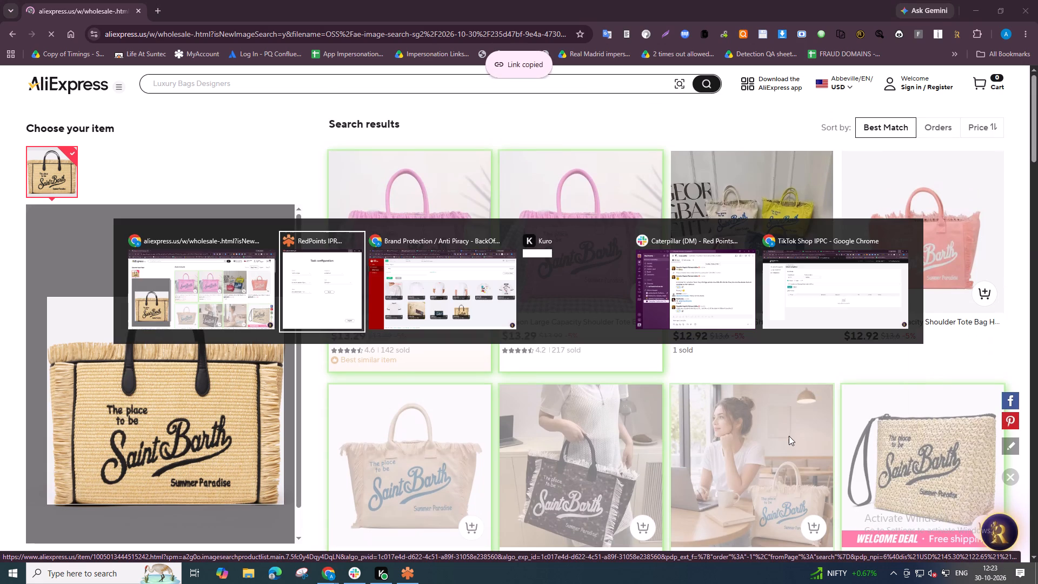
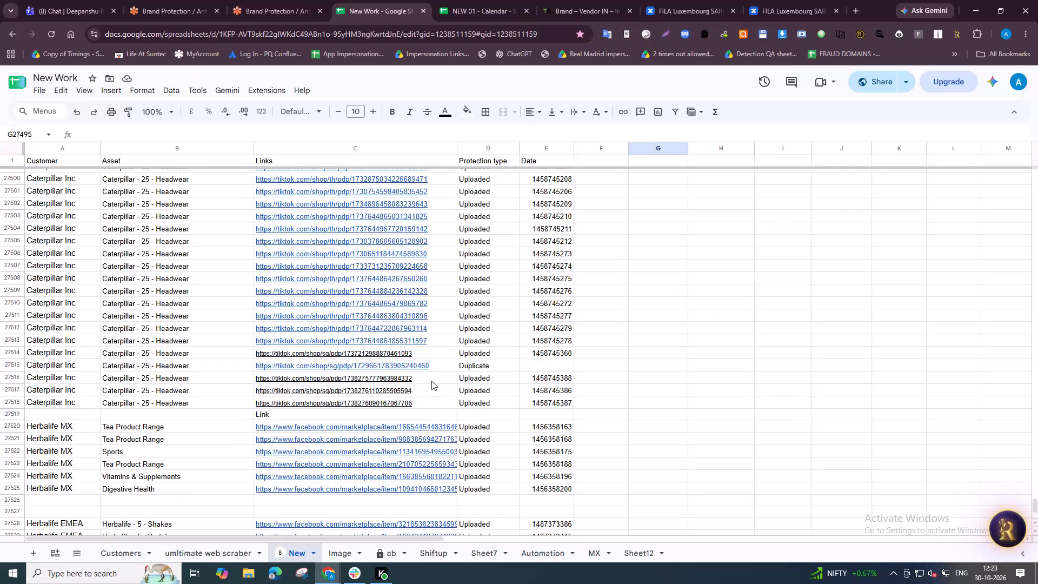
Paste the copied $12.92 four-bag tote link into cell C27671 below the last record of the New sheet and return to AliExpress.
{"action": "key", "text": "ctrl+End"}
{"action": "key", "text": "ctrl+Left"}
{"action": "key", "text": "ctrl+Left"}
{"action": "key", "text": "ctrl+Up"}
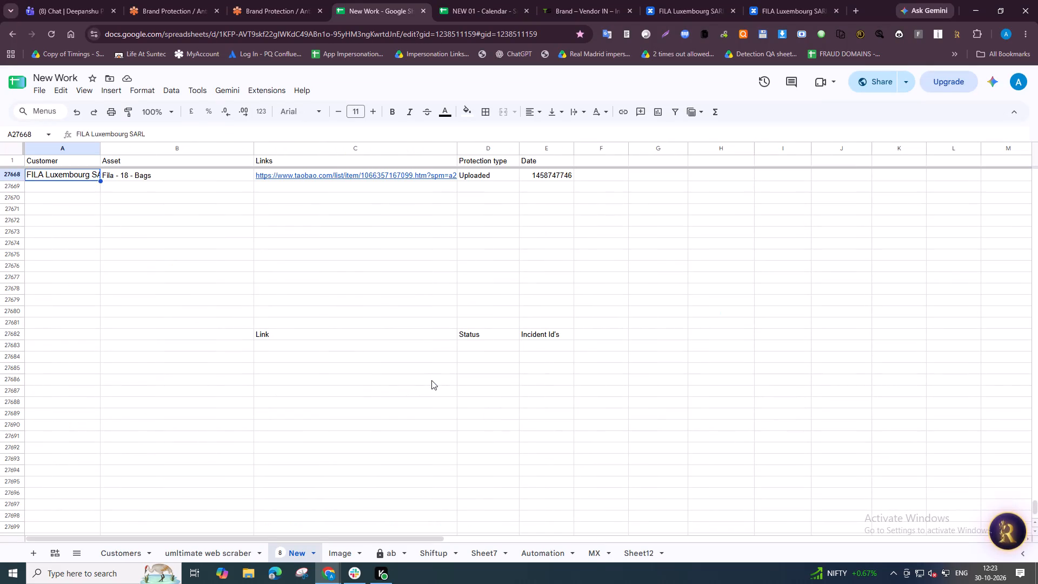
{"action": "key", "text": "Down"}
{"action": "key", "text": "Right"}
{"action": "key", "text": "Right"}
{"action": "key", "text": "Down"}
{"action": "key", "text": "Down"}
{"action": "key", "text": "ctrl+v"}
{"action": "key", "text": "alt+Tab"}
{"action": "key", "text": "alt+Tab"}
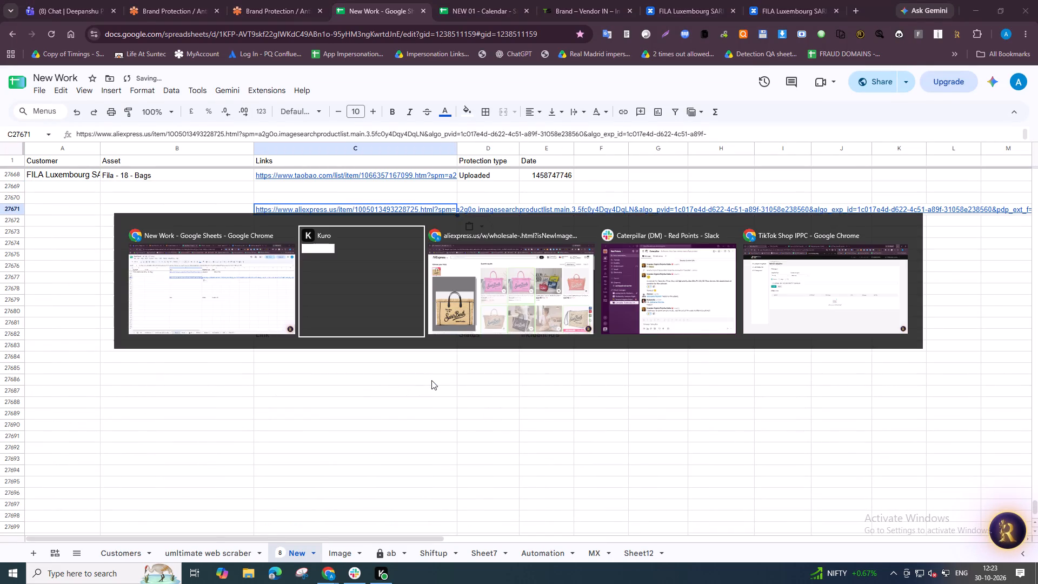
Copy the link of the unmarked $12.92 pink Saint Barth tote into cell C27673 of the Links column and return to the listings.
{"action": "right_click", "coordinate": [963, 322]}
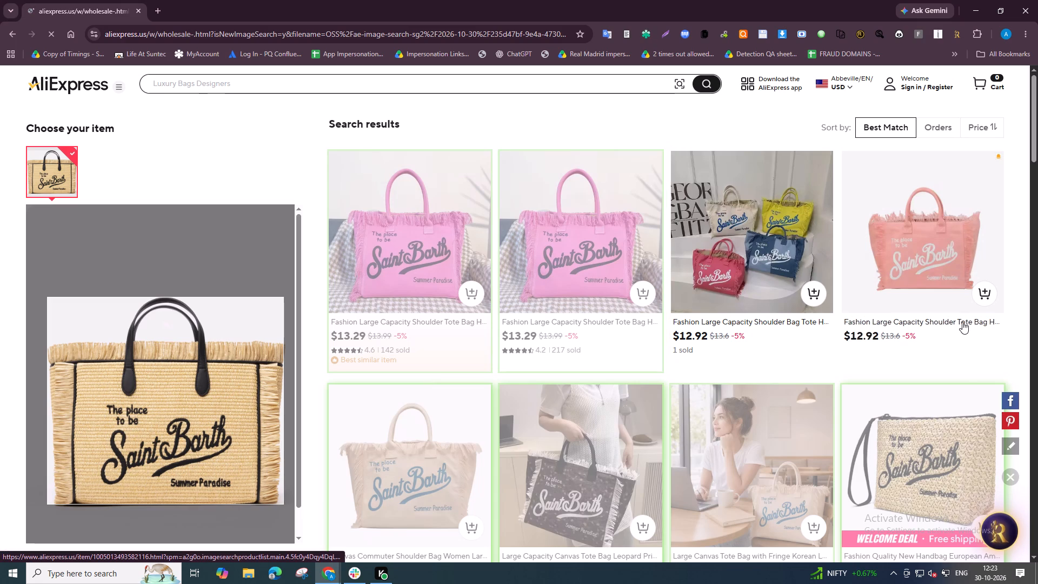
{"action": "left_click", "coordinate": [856, 439]}
{"action": "key", "text": "alt+Tab"}
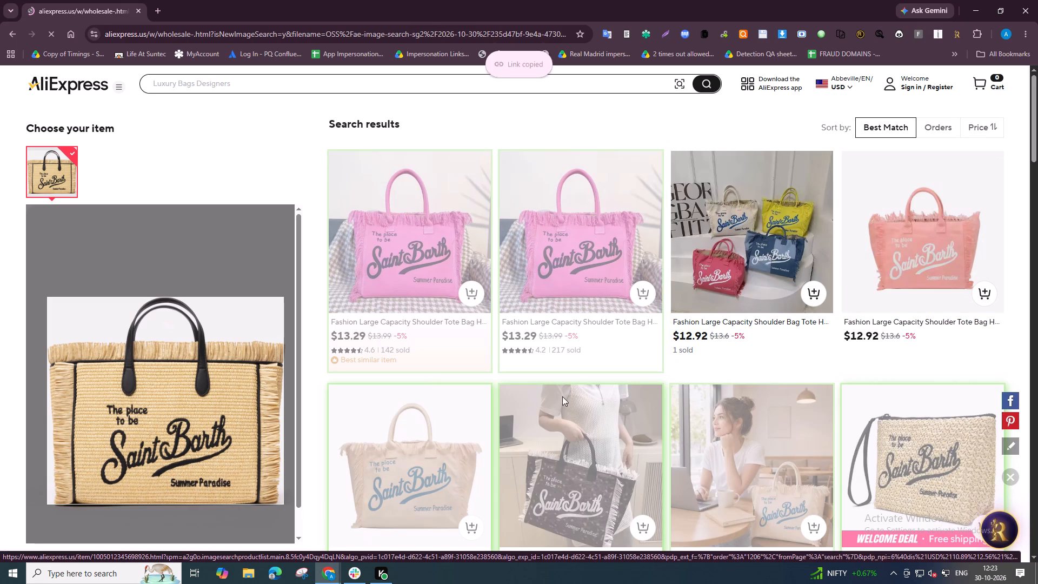
{"action": "left_click", "coordinate": [402, 228]}
{"action": "key", "text": "ctrl+v"}
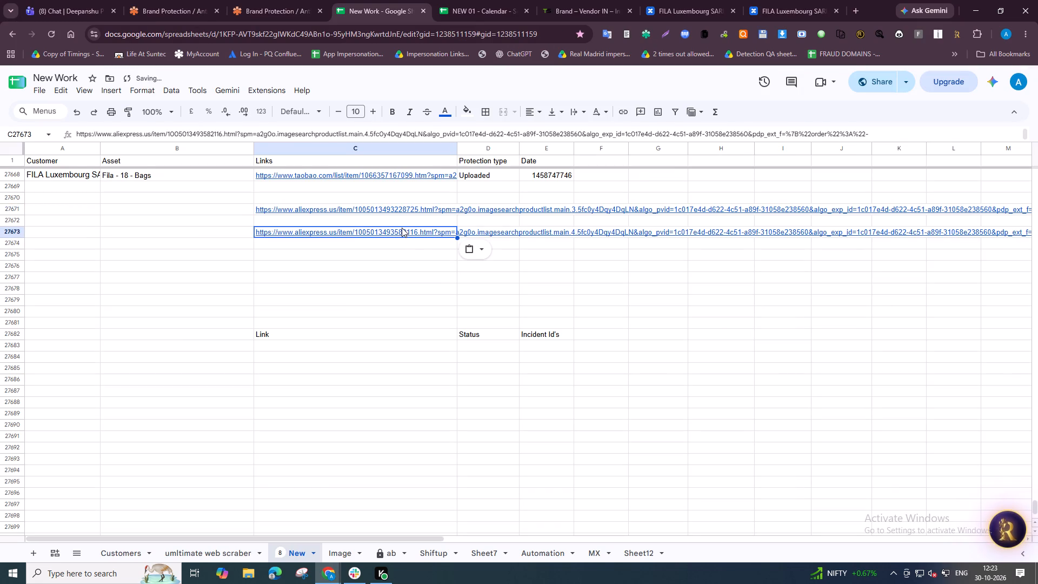
{"action": "key", "text": "alt+Tab"}
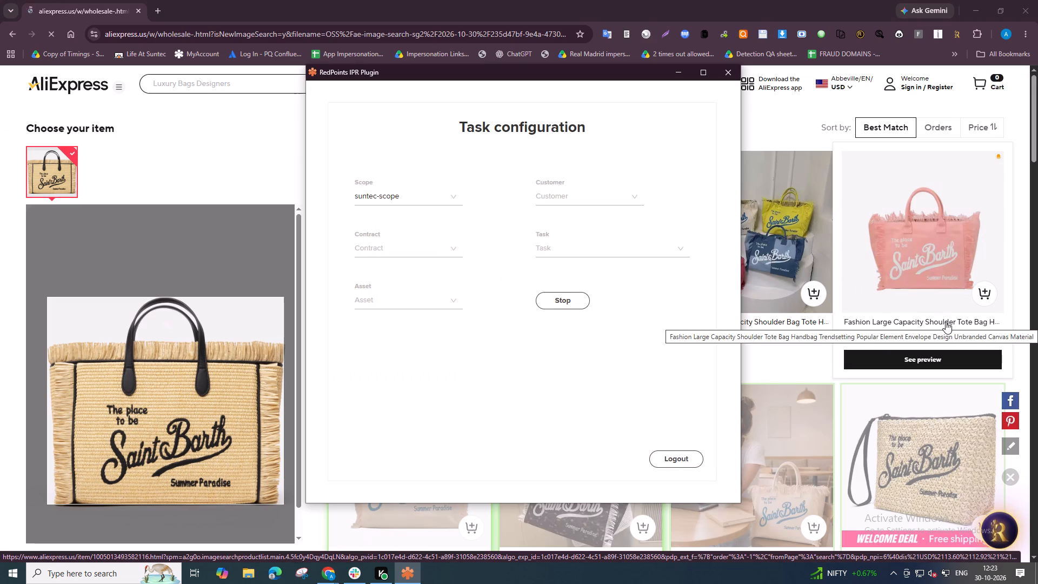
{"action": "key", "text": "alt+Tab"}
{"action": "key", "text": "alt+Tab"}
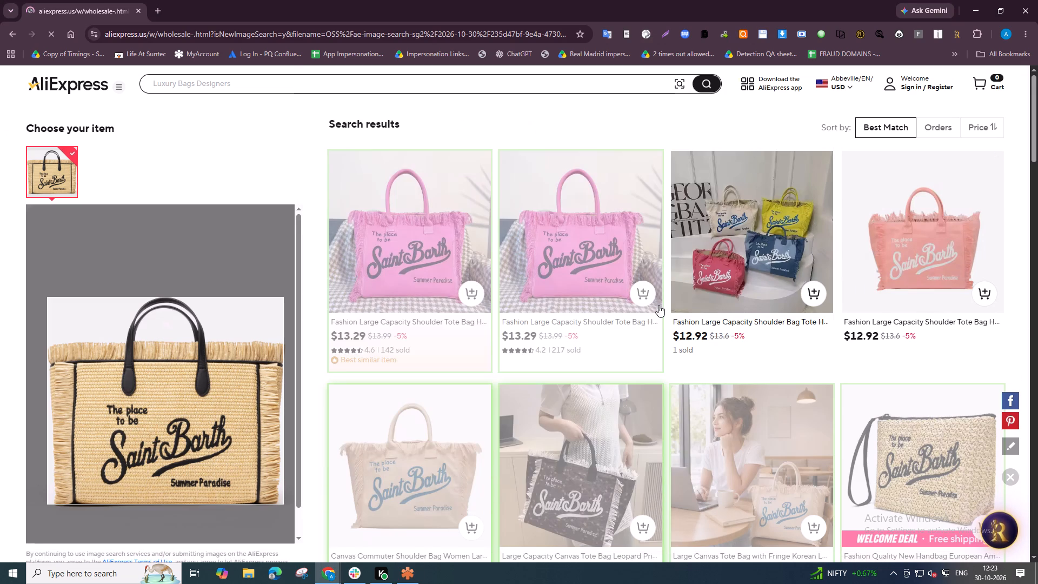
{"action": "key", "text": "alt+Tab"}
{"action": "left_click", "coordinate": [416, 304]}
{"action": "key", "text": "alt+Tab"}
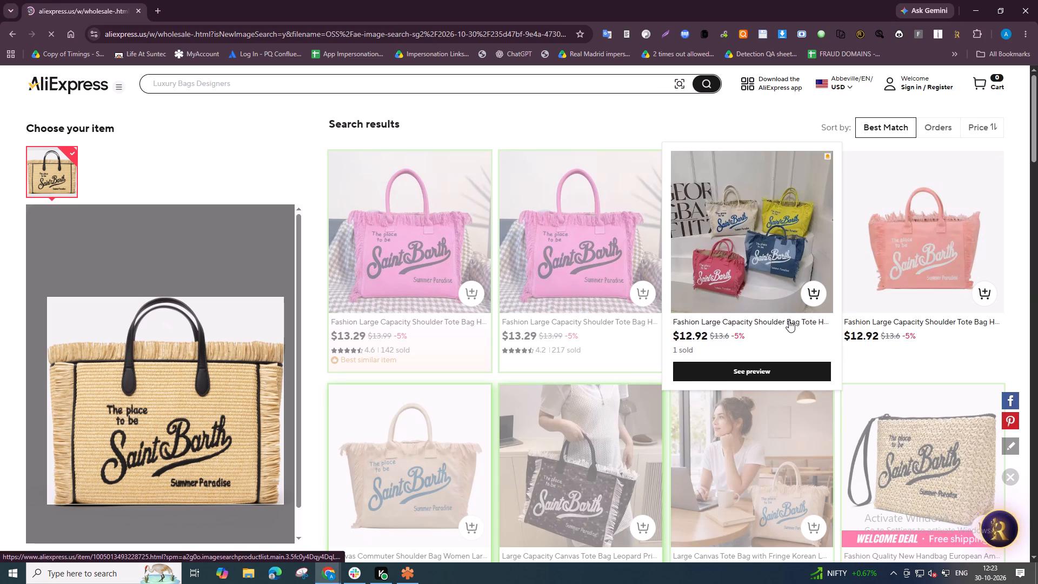
Browse down the results for unmarked Saint Barth bags and copy the $10.05 fruit-print clutch's link into cell C27672.
{"action": "scroll", "coordinate": [577, 356], "scroll_direction": "down", "scroll_amount": 12}
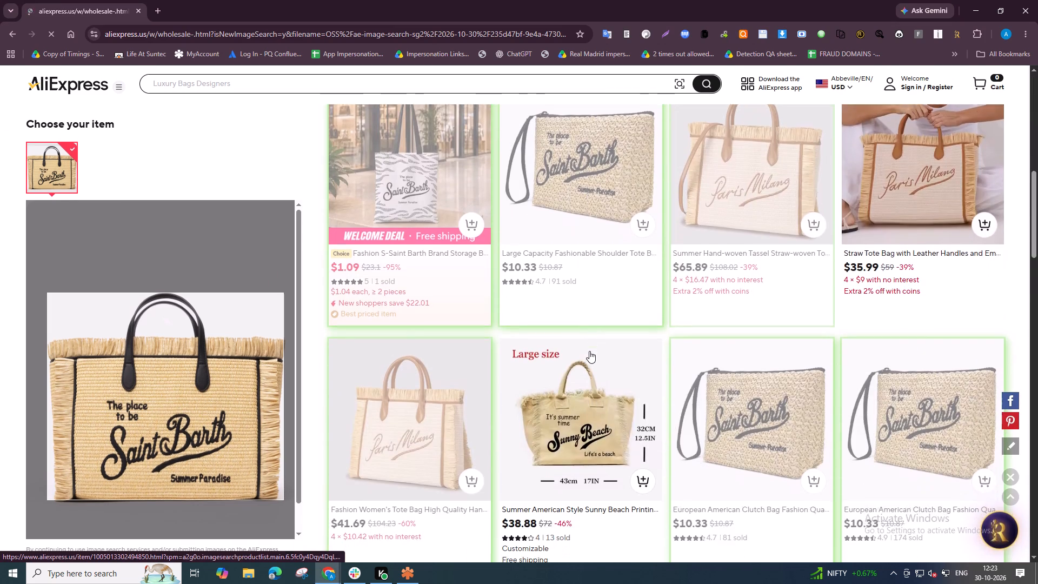
{"action": "scroll", "coordinate": [589, 351], "scroll_direction": "down", "scroll_amount": 7}
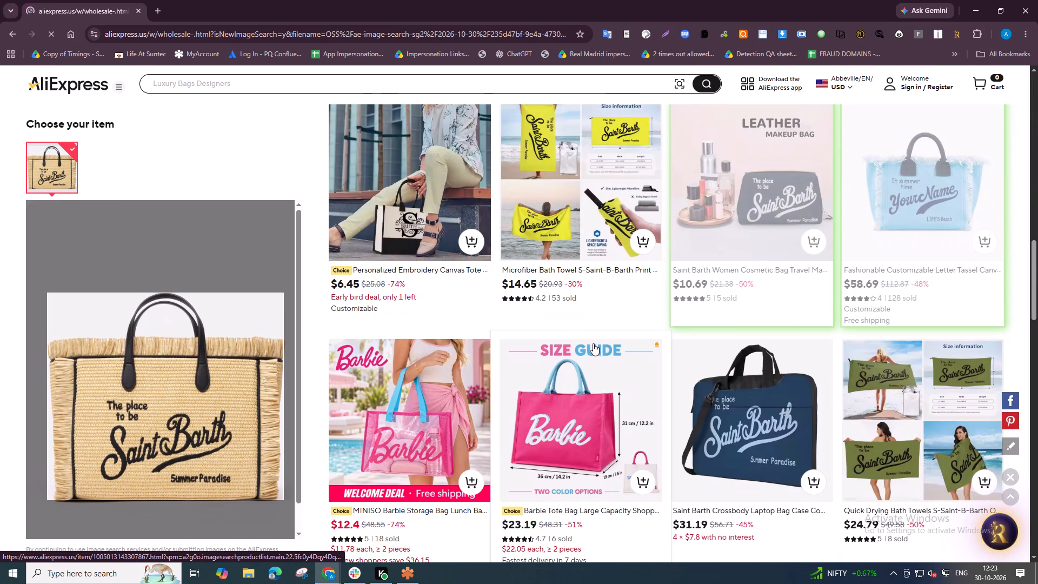
{"action": "scroll", "coordinate": [601, 306], "scroll_direction": "down", "scroll_amount": 3}
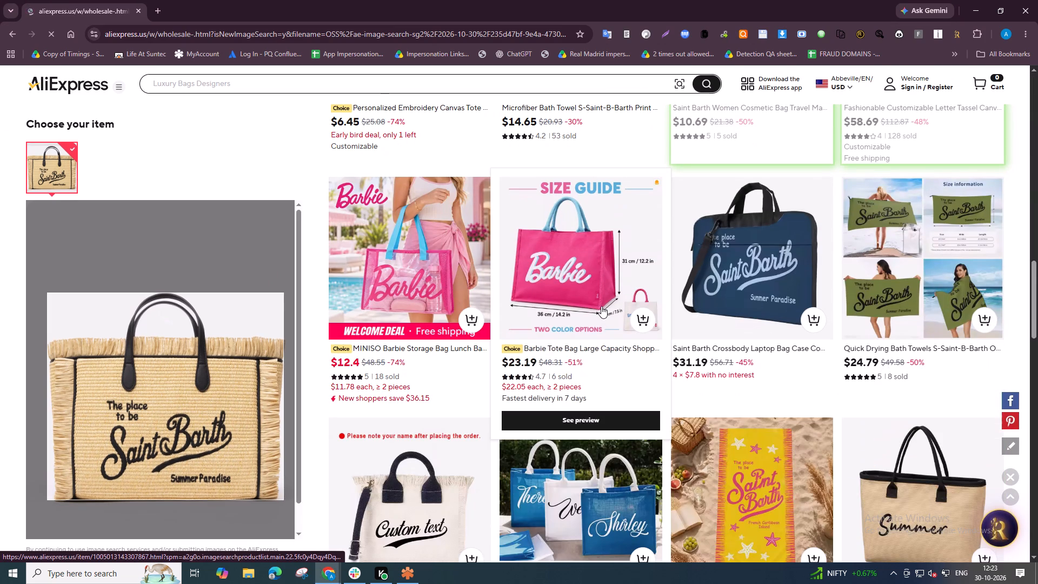
{"action": "scroll", "coordinate": [601, 306], "scroll_direction": "up", "scroll_amount": 3}
{"action": "scroll", "coordinate": [601, 306], "scroll_direction": "down", "scroll_amount": 5}
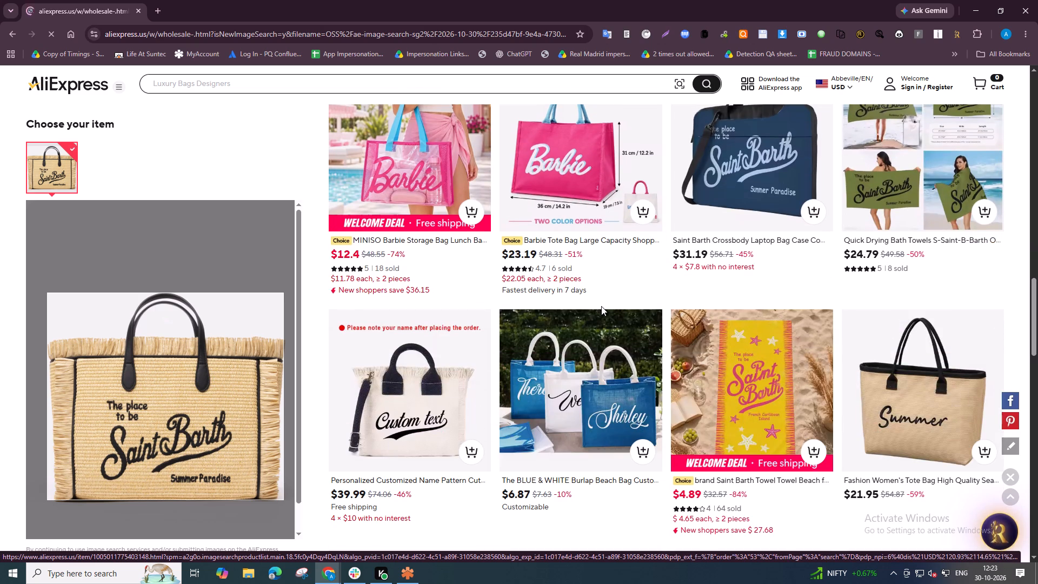
{"action": "scroll", "coordinate": [603, 306], "scroll_direction": "down", "scroll_amount": 6}
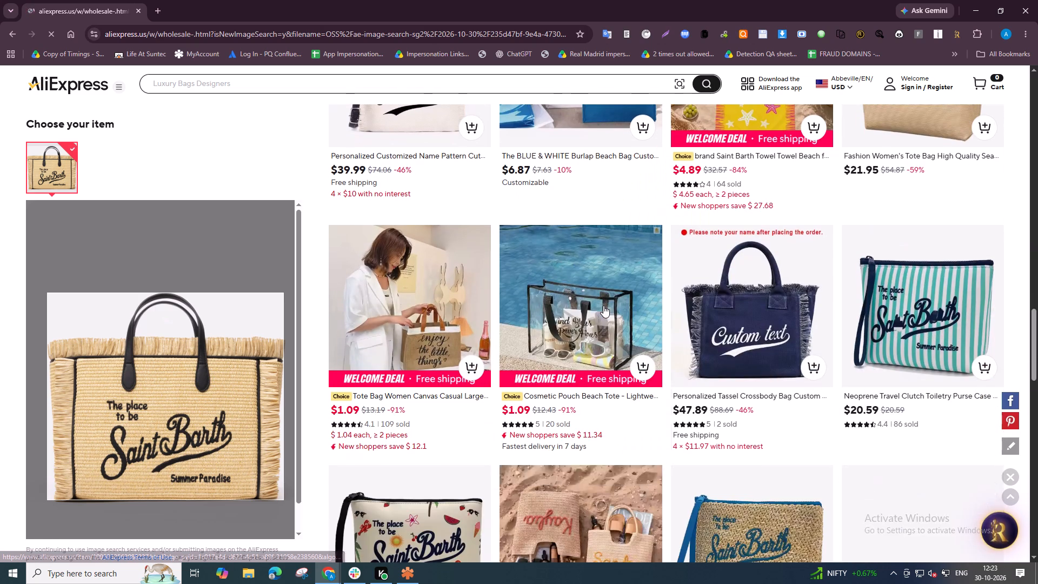
{"action": "scroll", "coordinate": [603, 306], "scroll_direction": "down", "scroll_amount": 4}
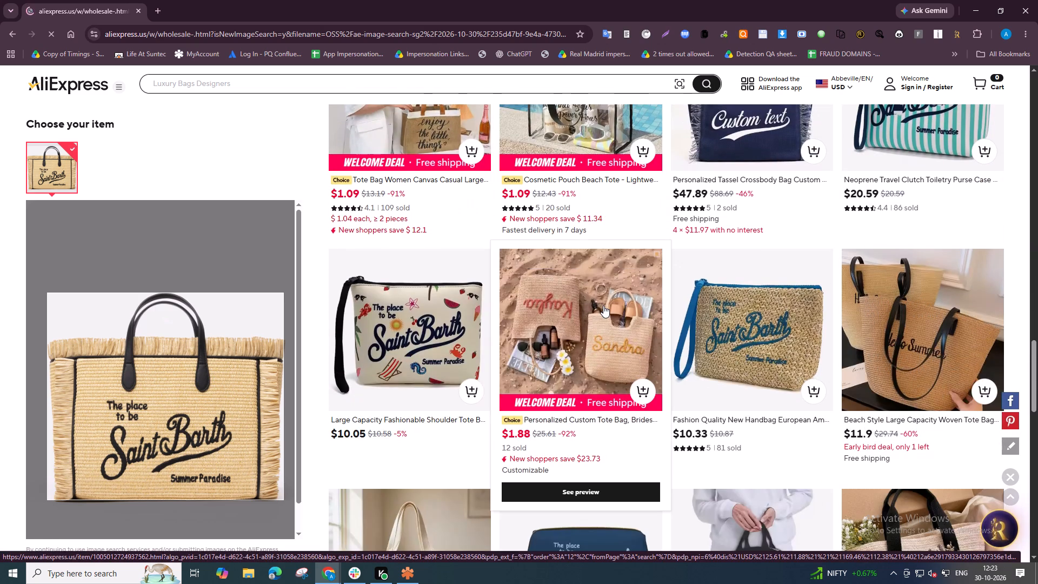
{"action": "scroll", "coordinate": [603, 306], "scroll_direction": "down", "scroll_amount": 2}
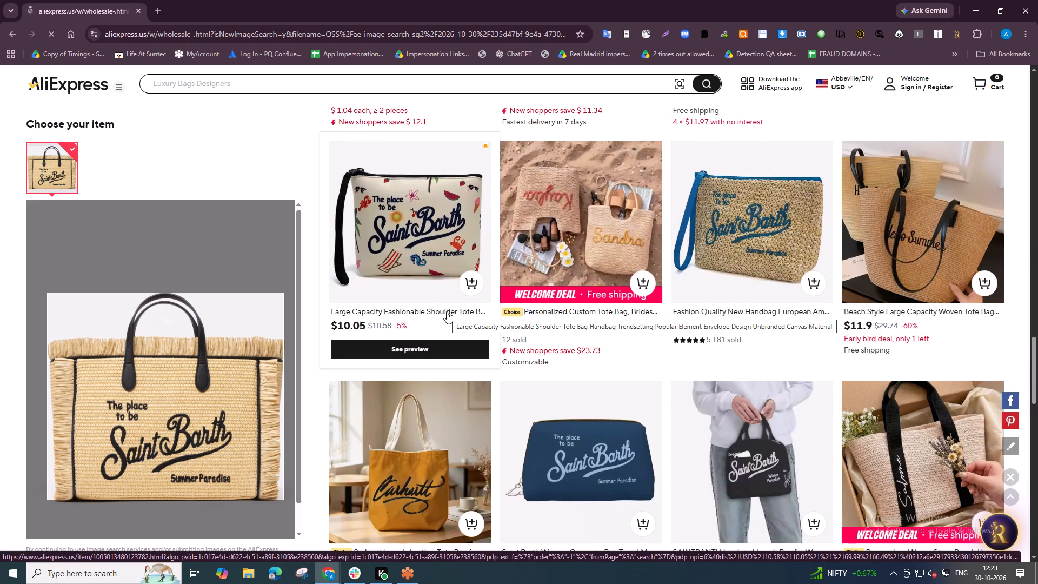
{"action": "right_click", "coordinate": [447, 311]}
{"action": "left_click", "coordinate": [475, 421]}
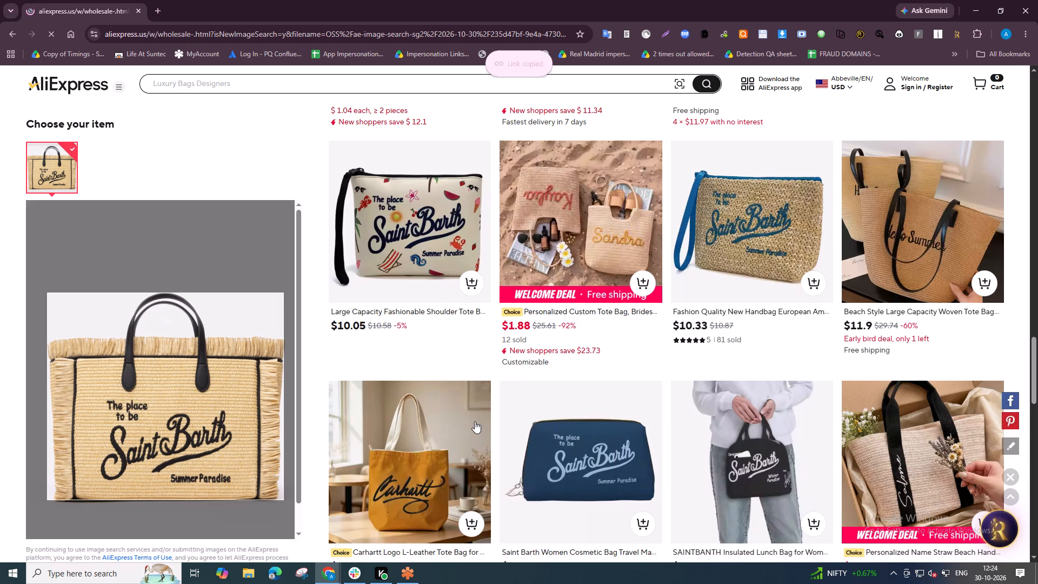
{"action": "key", "text": "alt+Tab"}
{"action": "left_click", "coordinate": [407, 221]}
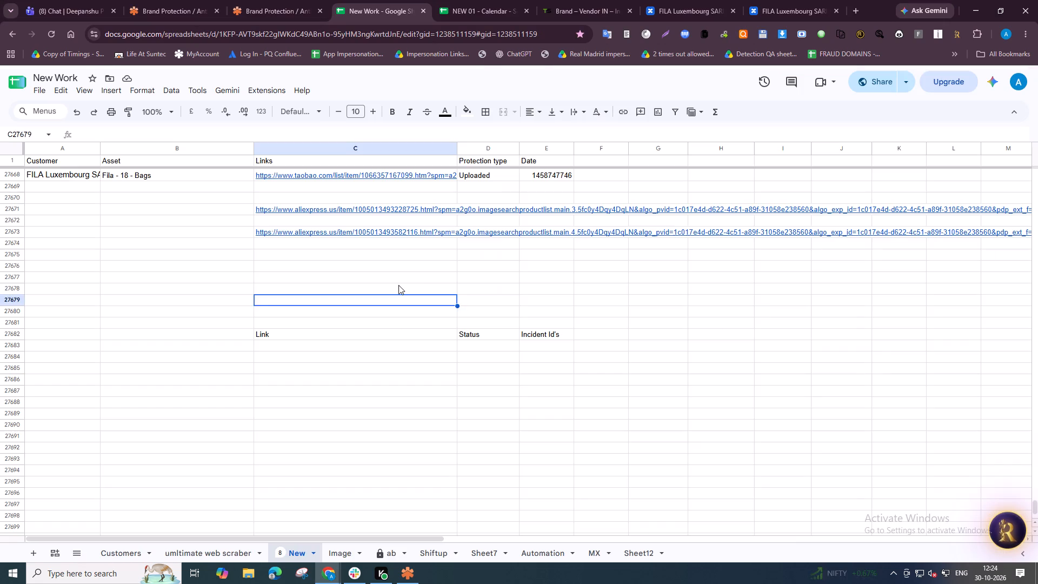
{"action": "key", "text": "ctrl+v"}
Copy the link of the unmarked $10.33 straw Saint Barth clutch with blue lettering into cell C27675 of the sheet.
{"action": "left_click", "coordinate": [404, 258]}
{"action": "key", "text": "alt+Tab"}
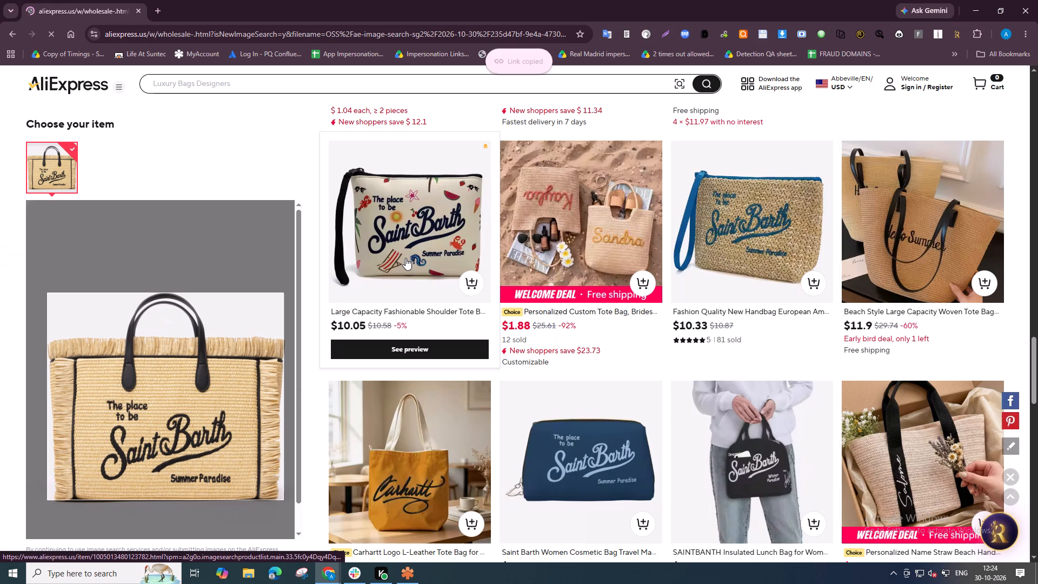
{"action": "right_click", "coordinate": [764, 310]}
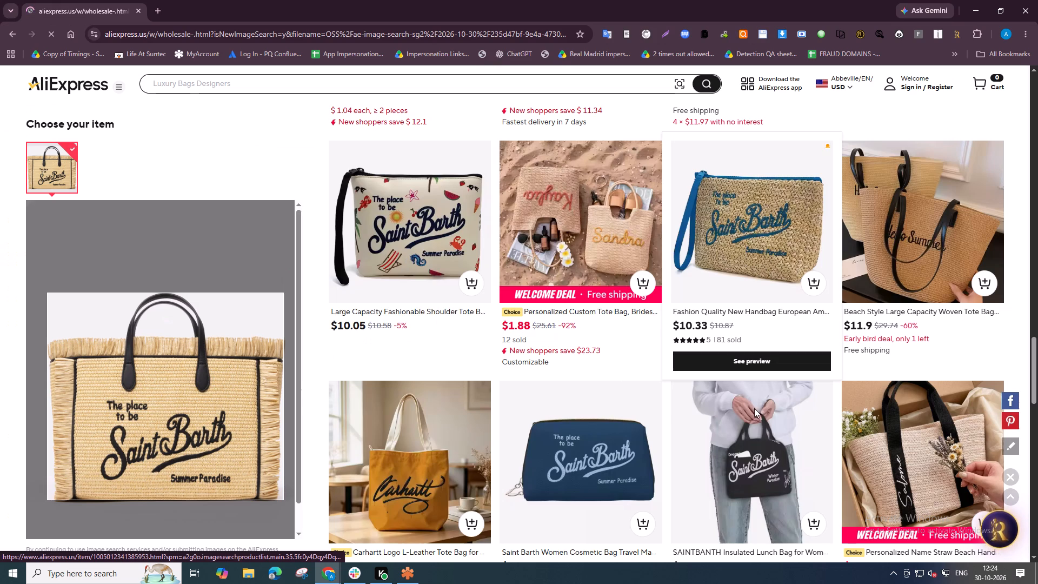
{"action": "left_click", "coordinate": [791, 429]}
{"action": "key", "text": "alt+Tab"}
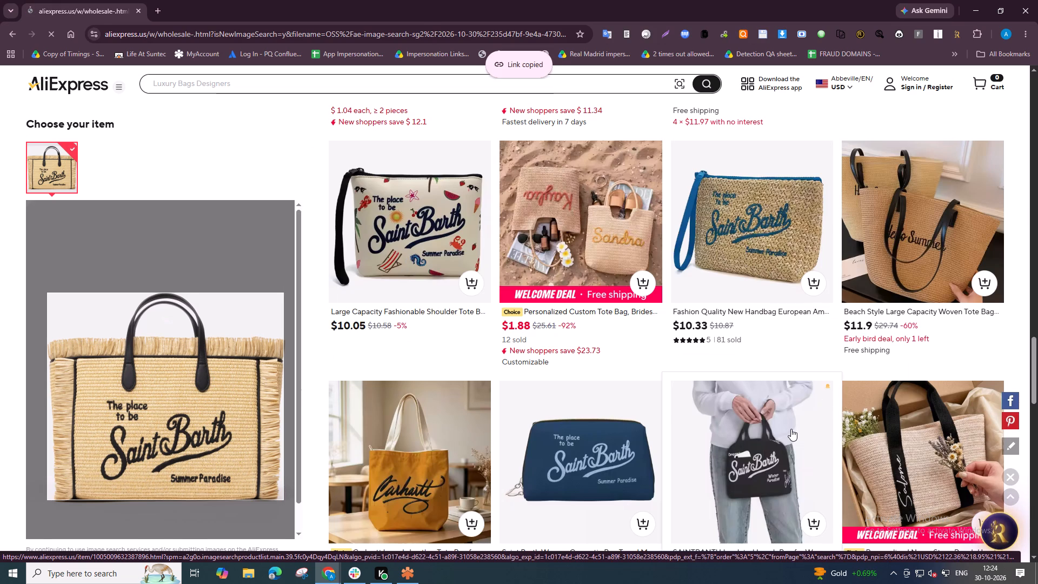
{"action": "key", "text": "ctrl+v"}
Find the unmarked $32.19 pink and blue striped Saint Barth diaper bag and copy its link into cell C27674.
{"action": "left_click", "coordinate": [422, 273]}
{"action": "key", "text": "alt+Tab"}
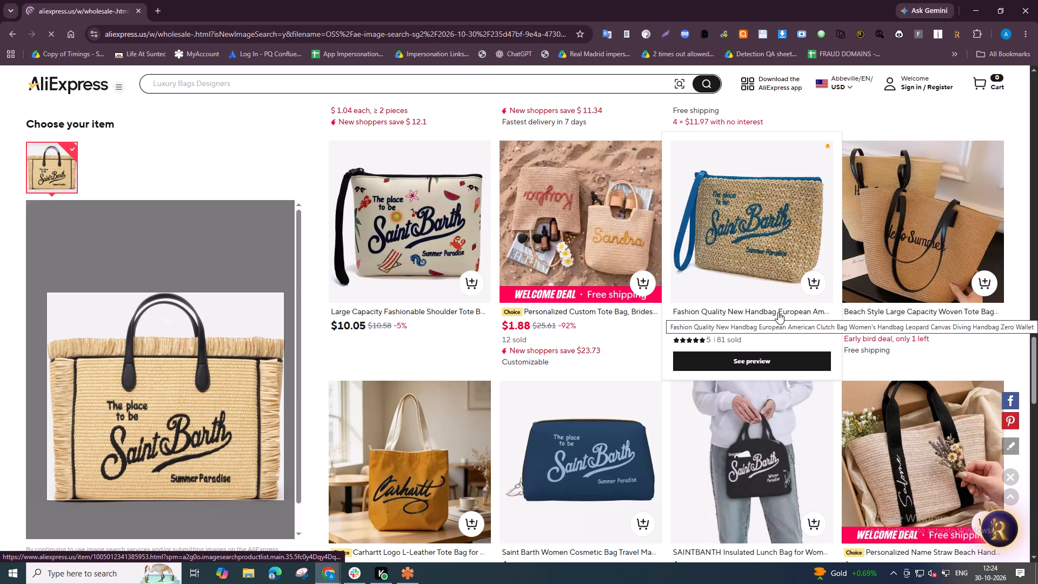
{"action": "key", "text": "alt+Tab"}
{"action": "key", "text": "alt+Tab"}
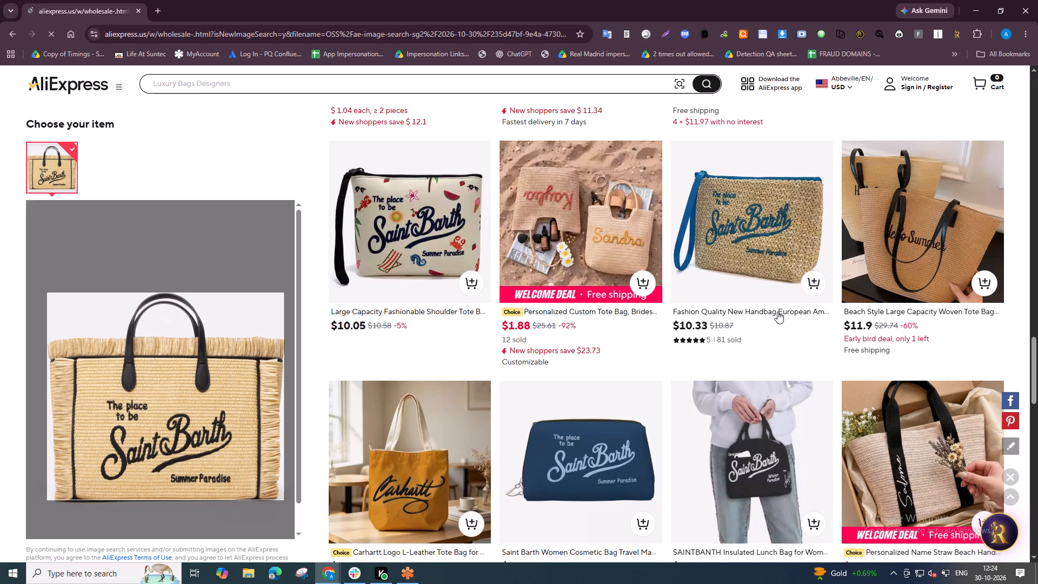
{"action": "scroll", "coordinate": [776, 320], "scroll_direction": "down", "scroll_amount": 5}
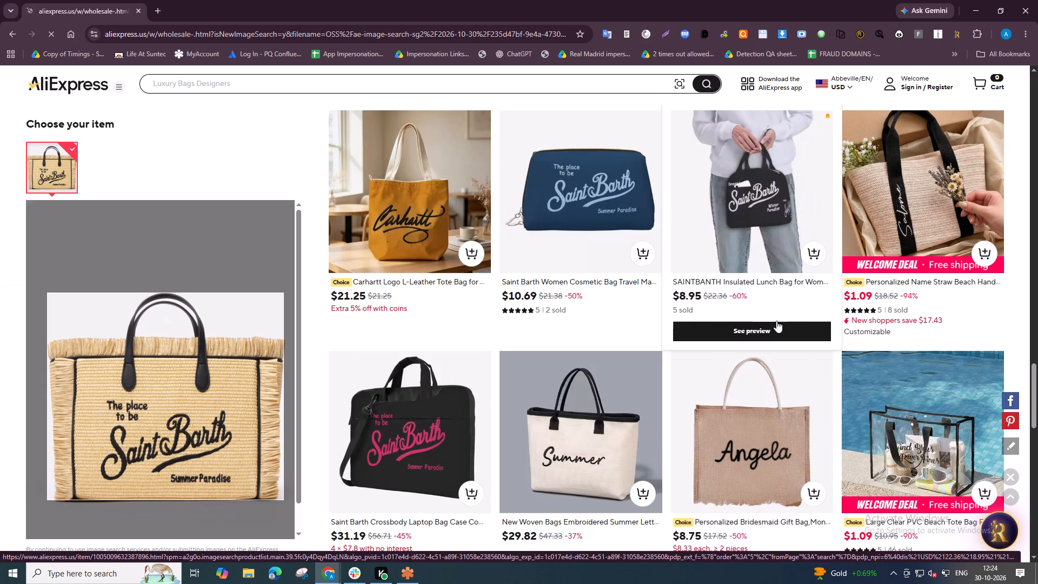
{"action": "scroll", "coordinate": [701, 342], "scroll_direction": "down", "scroll_amount": 4}
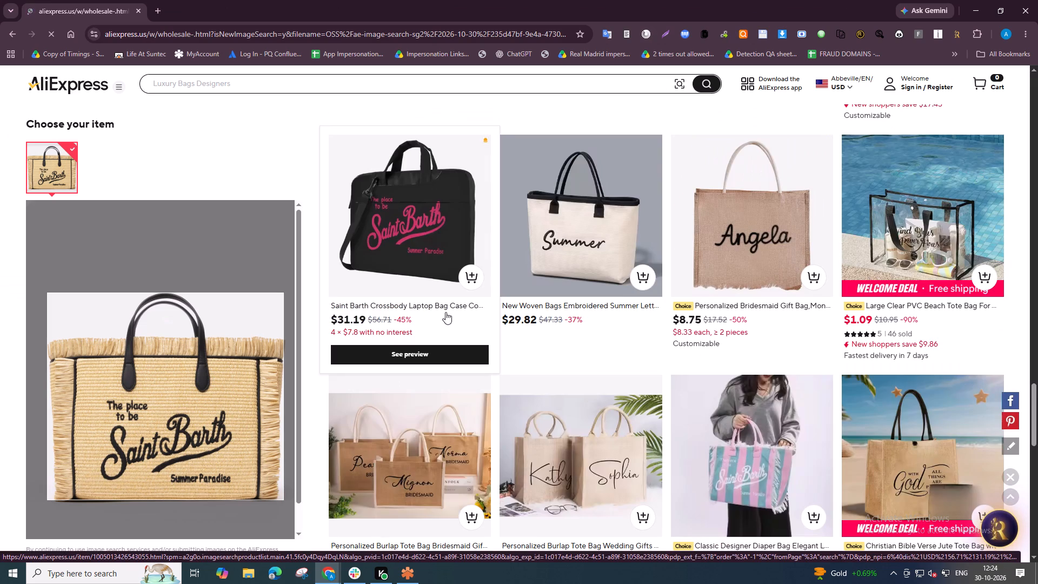
{"action": "scroll", "coordinate": [739, 335], "scroll_direction": "down", "scroll_amount": 5}
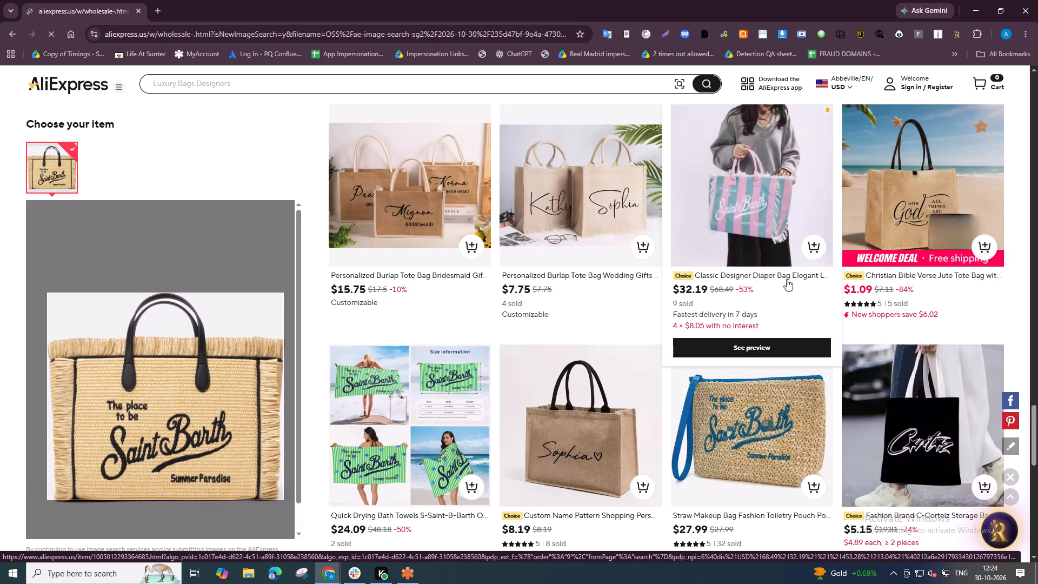
{"action": "right_click", "coordinate": [787, 277]}
{"action": "right_click", "coordinate": [775, 276]}
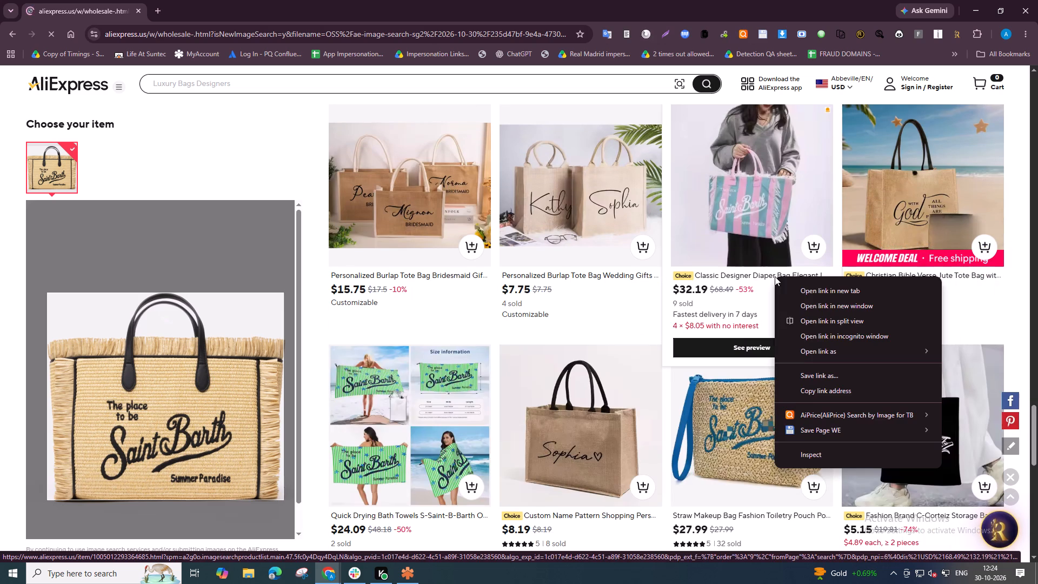
{"action": "left_click", "coordinate": [816, 389]}
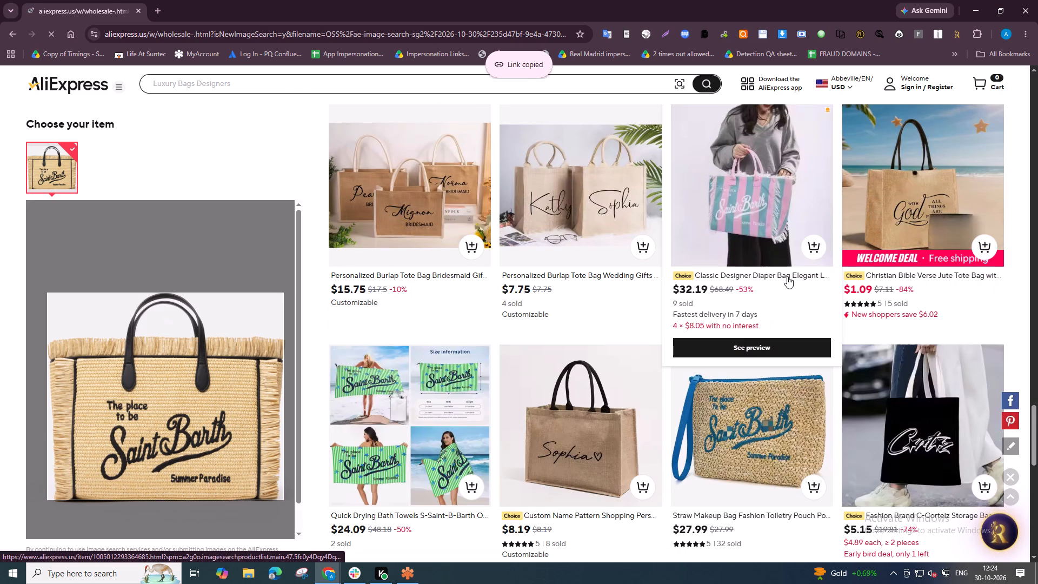
{"action": "key", "text": "alt+Tab"}
{"action": "left_click", "coordinate": [449, 244]}
{"action": "key", "text": "ctrl+v"}
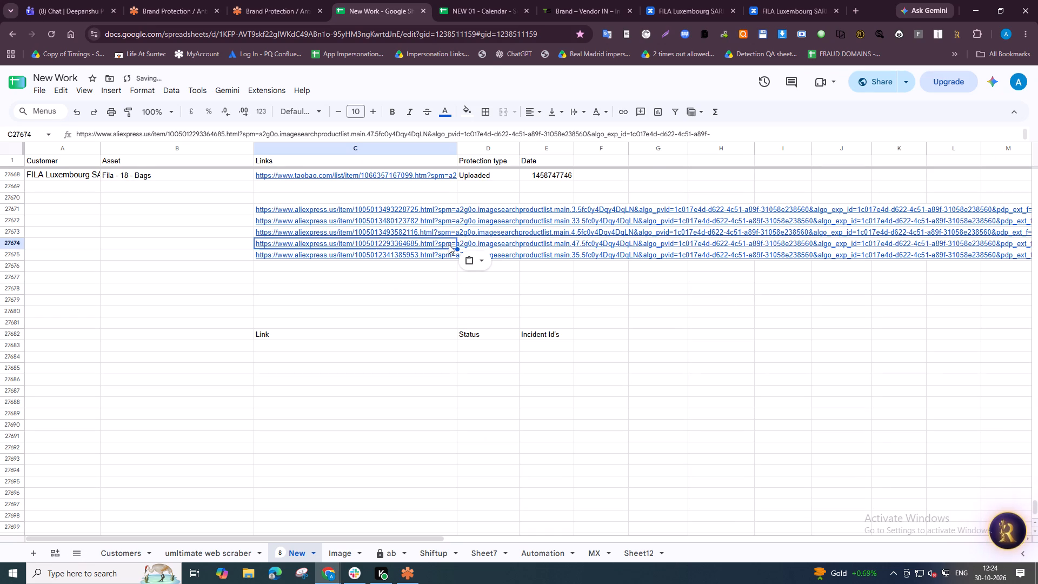
Check the remaining listings on the first results page, and copy the collected AliExpress links in C27671:C27675 of the sheet.
{"action": "key", "text": "alt+Tab"}
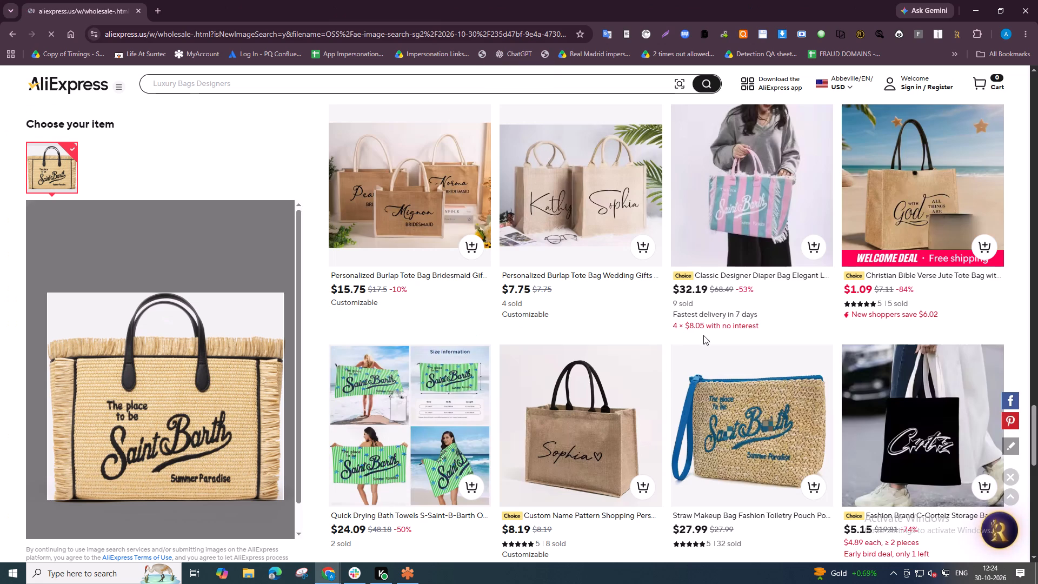
{"action": "scroll", "coordinate": [703, 335], "scroll_direction": "down", "scroll_amount": 4}
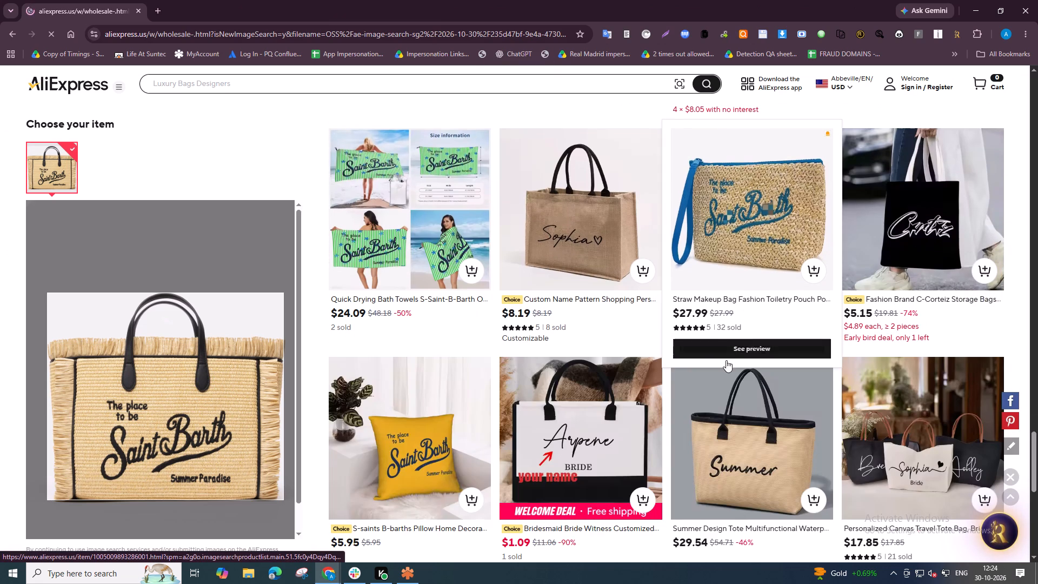
{"action": "scroll", "coordinate": [622, 375], "scroll_direction": "down", "scroll_amount": 4}
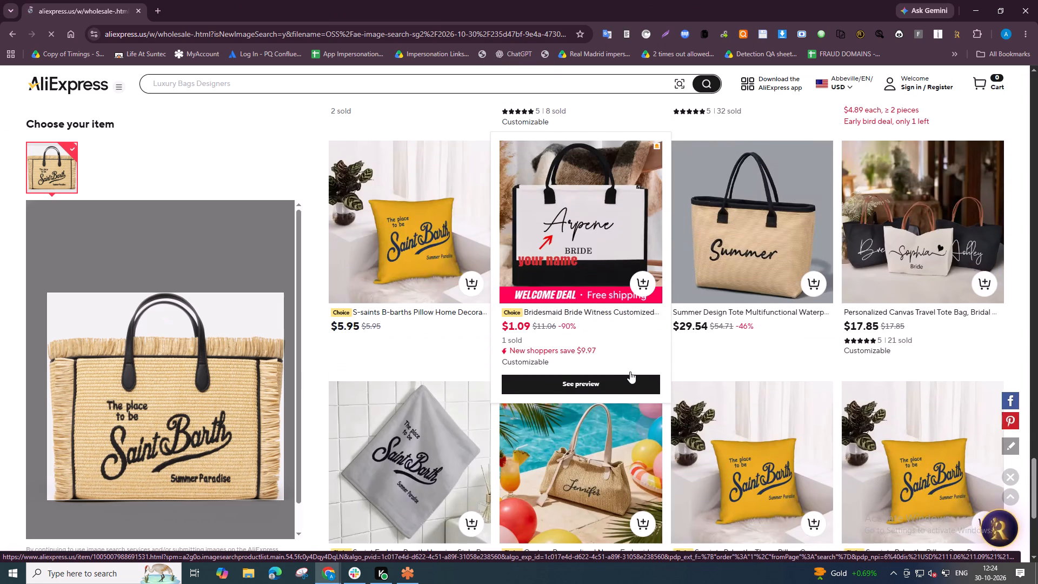
{"action": "scroll", "coordinate": [638, 351], "scroll_direction": "down", "scroll_amount": 4}
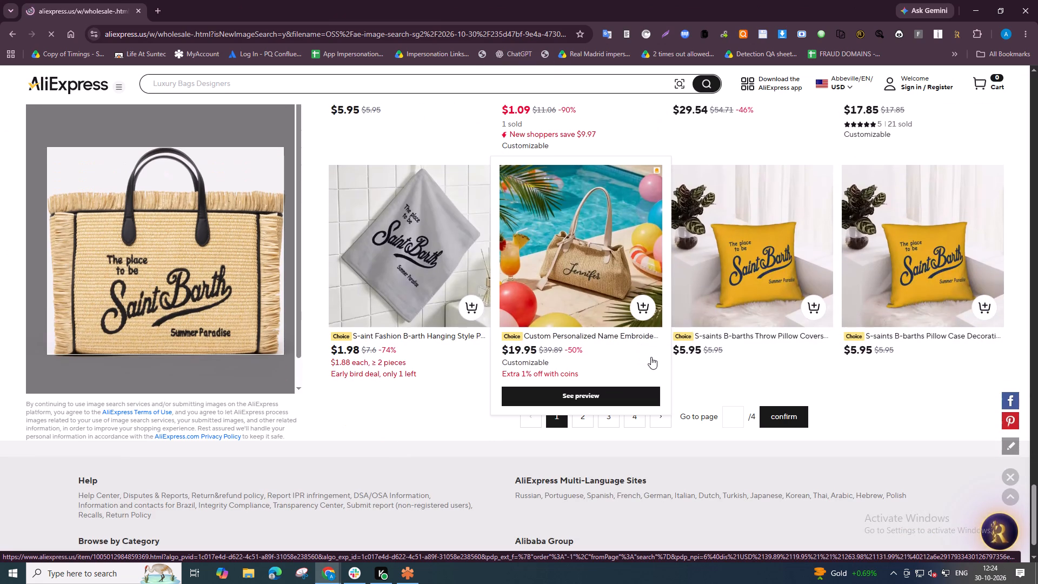
{"action": "key", "text": "alt+Tab"}
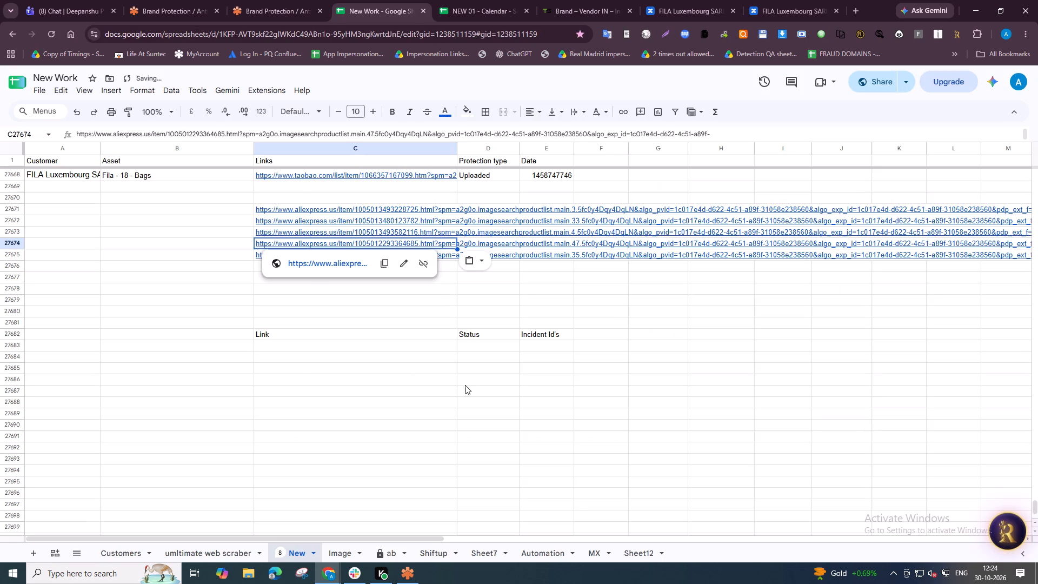
{"action": "key", "text": "Down"}
{"action": "key", "text": "ctrl+shift+Up"}
{"action": "key", "text": "ctrl+c"}
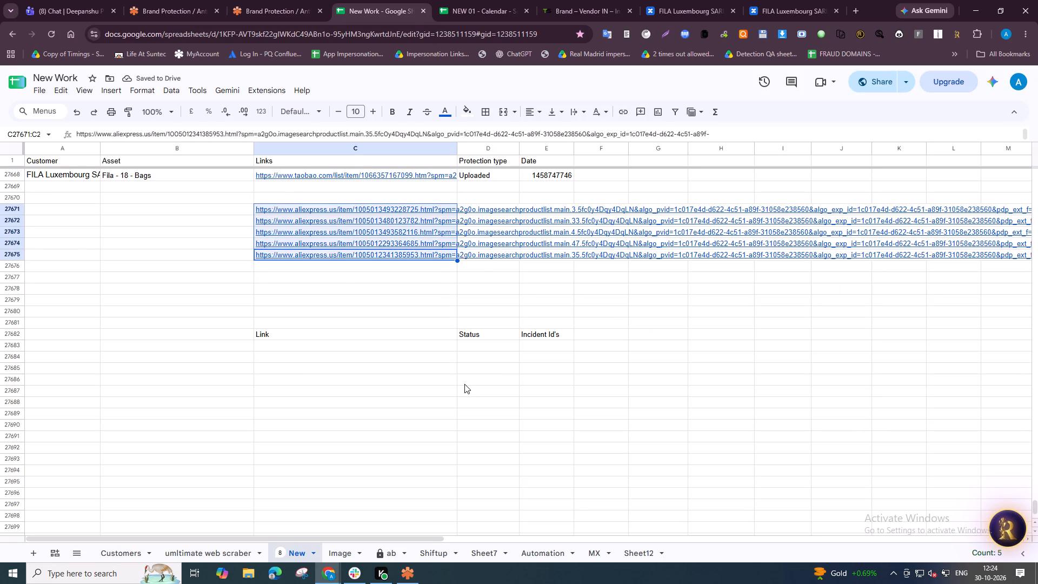
Start another incident in RedPoints and switch the customer to Lanikai Srl.
{"action": "left_click", "coordinate": [172, 0]}
{"action": "left_click", "coordinate": [232, 304]}
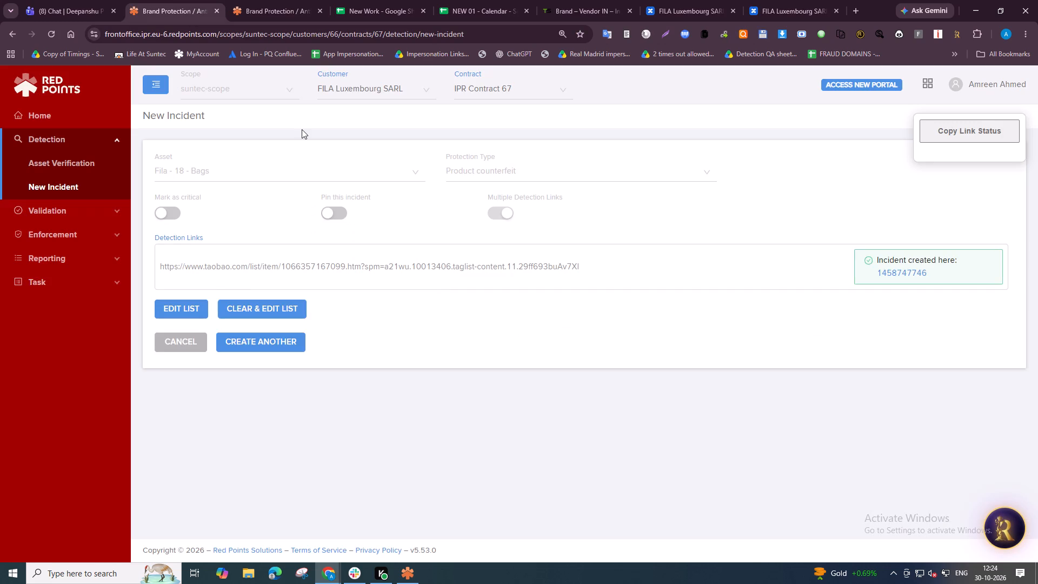
{"action": "left_click", "coordinate": [335, 88]}
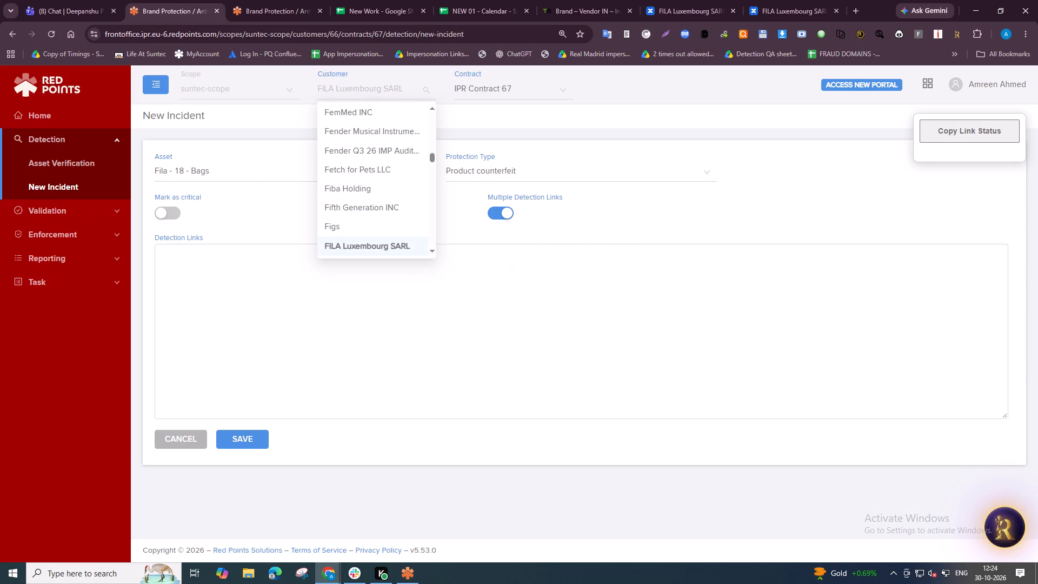
{"action": "type", "text": "lani"}
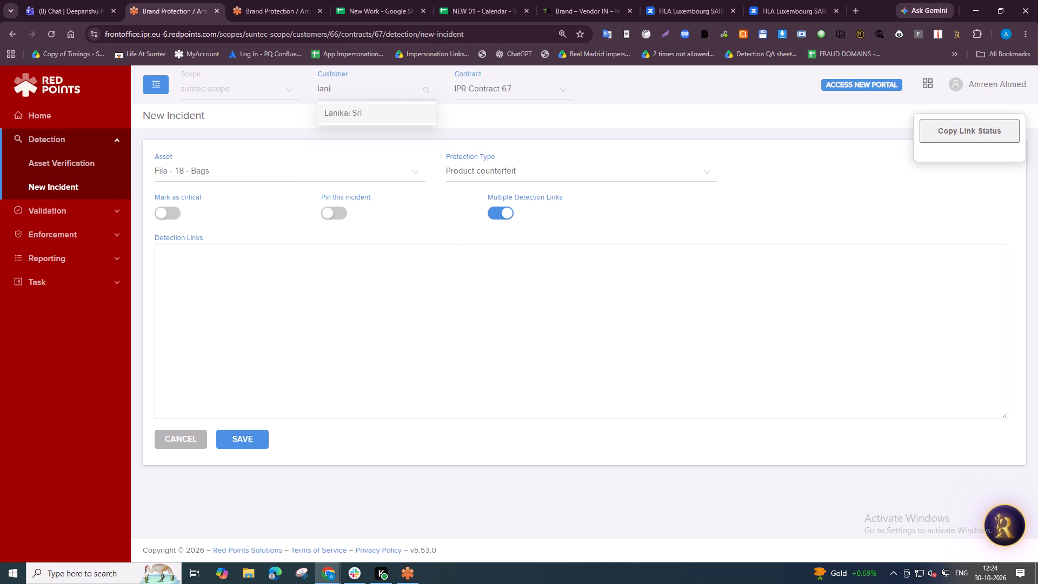
{"action": "left_click", "coordinate": [362, 113]}
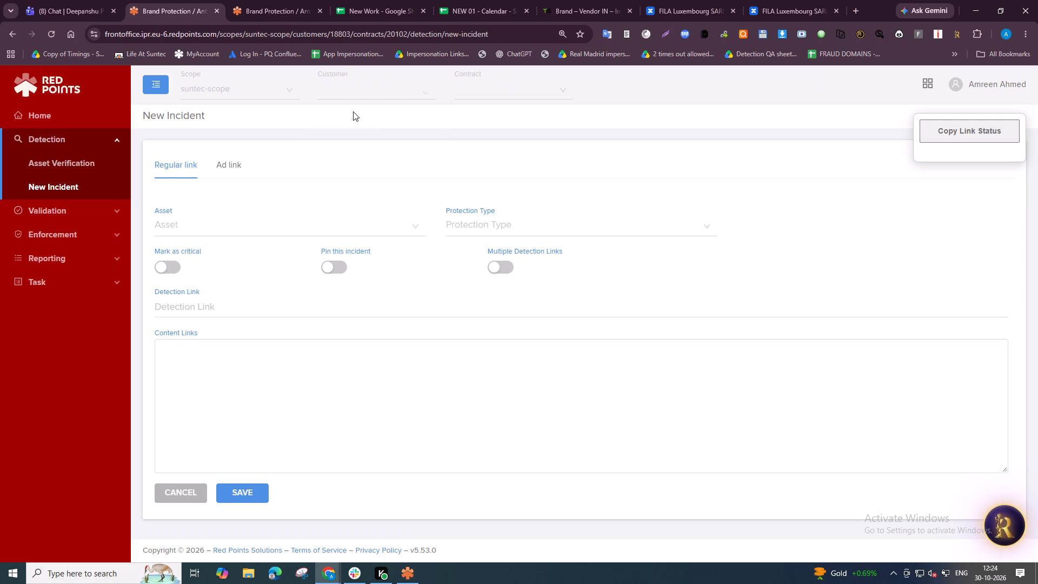
Save the five copied AliExpress links as multiple detection links with asset MC2 Saint Barth - 18 - Bags and protection type Product counterfeit.
{"action": "left_click", "coordinate": [283, 230]}
{"action": "left_click", "coordinate": [276, 247]}
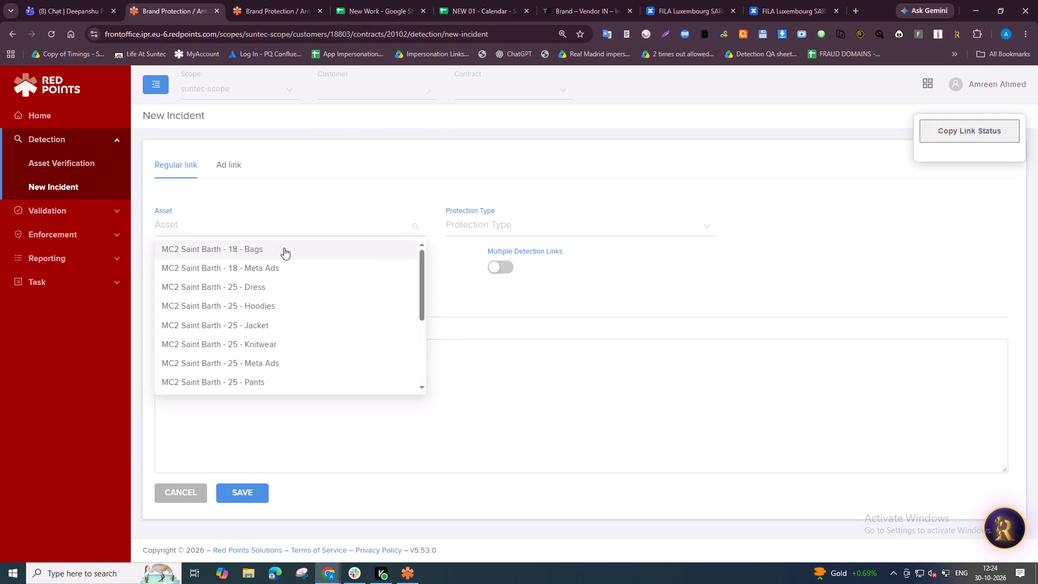
{"action": "left_click", "coordinate": [559, 217]}
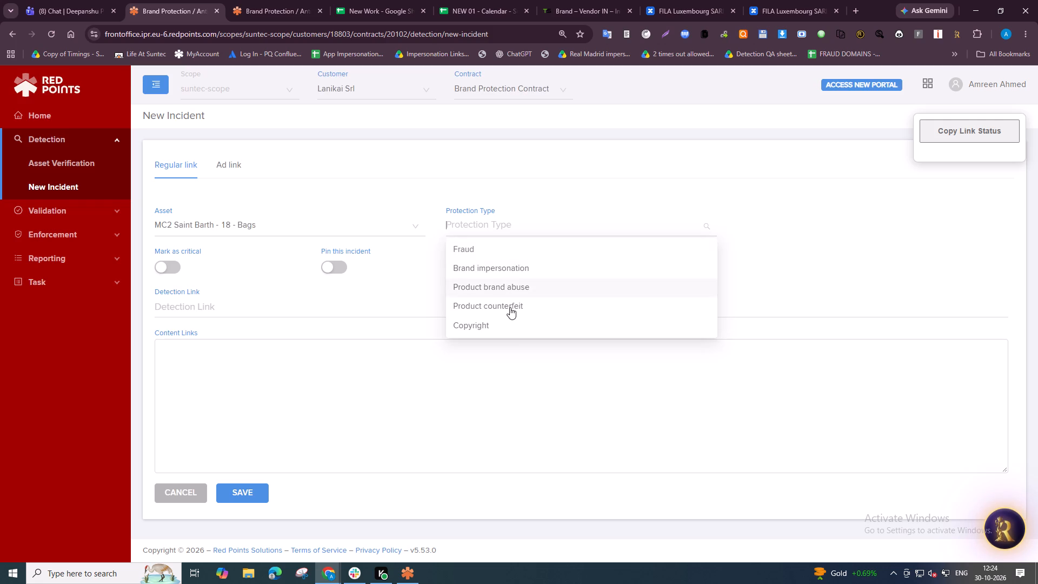
{"action": "left_click", "coordinate": [510, 307]}
{"action": "left_click", "coordinate": [500, 268]}
{"action": "left_click", "coordinate": [532, 380]}
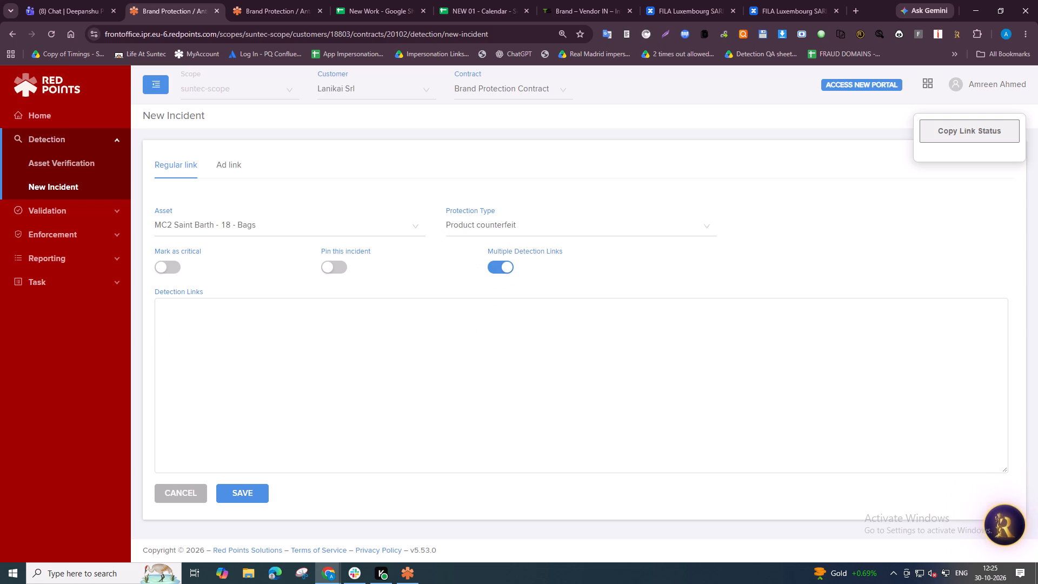
{"action": "key", "text": "ctrl+v"}
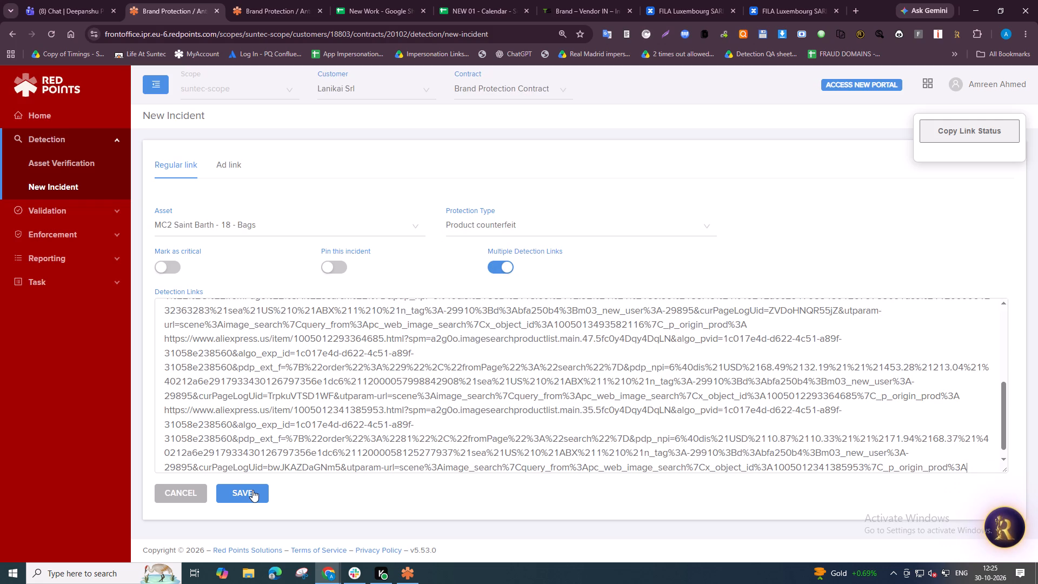
{"action": "left_click", "coordinate": [252, 490]}
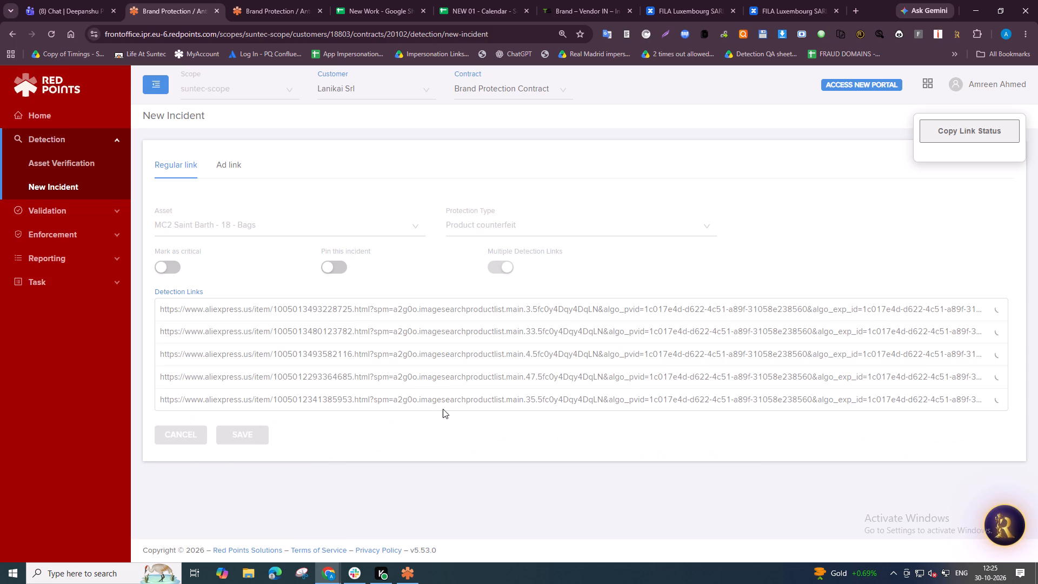
Copy the link status of the submitted links into the New Work sheet, starting at cell C27671.
{"action": "left_click", "coordinate": [961, 131]}
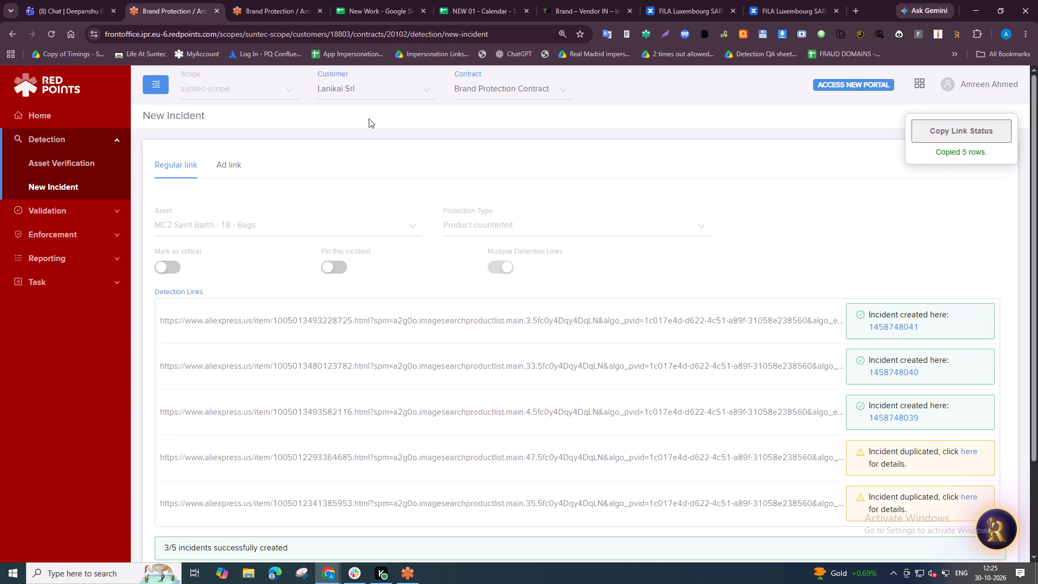
{"action": "left_click", "coordinate": [363, 0]}
{"action": "key", "text": "ctrl+v"}
Move the link, status and incident ID rows below the pasted header to start at C27670, overwriting the header row.
{"action": "left_click", "coordinate": [400, 224]}
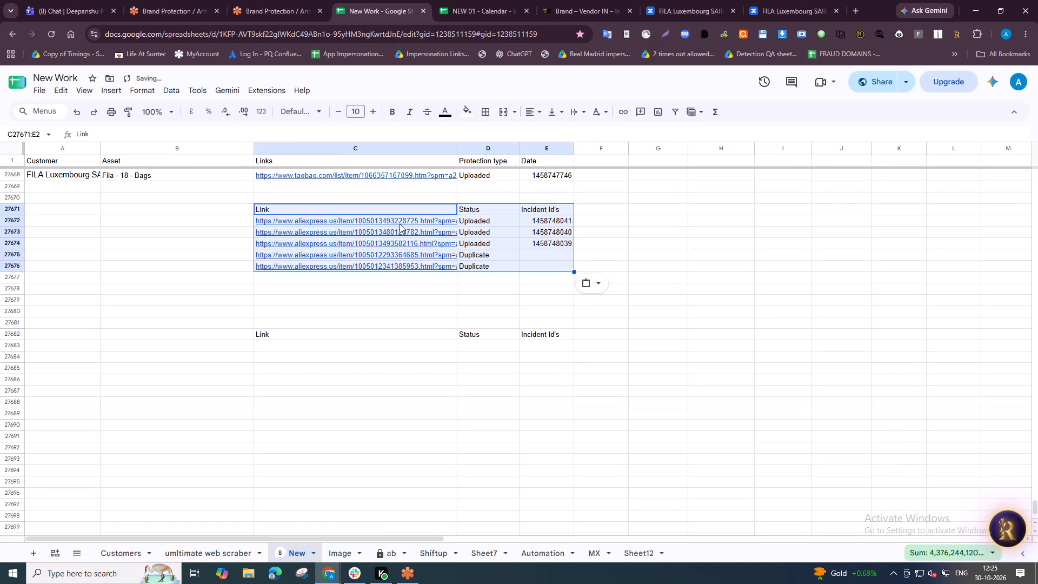
{"action": "key", "text": "ctrl+shift+Down"}
{"action": "key", "text": "ctrl+shift+Right"}
{"action": "key", "text": "ctrl+x"}
{"action": "key", "text": "Up"}
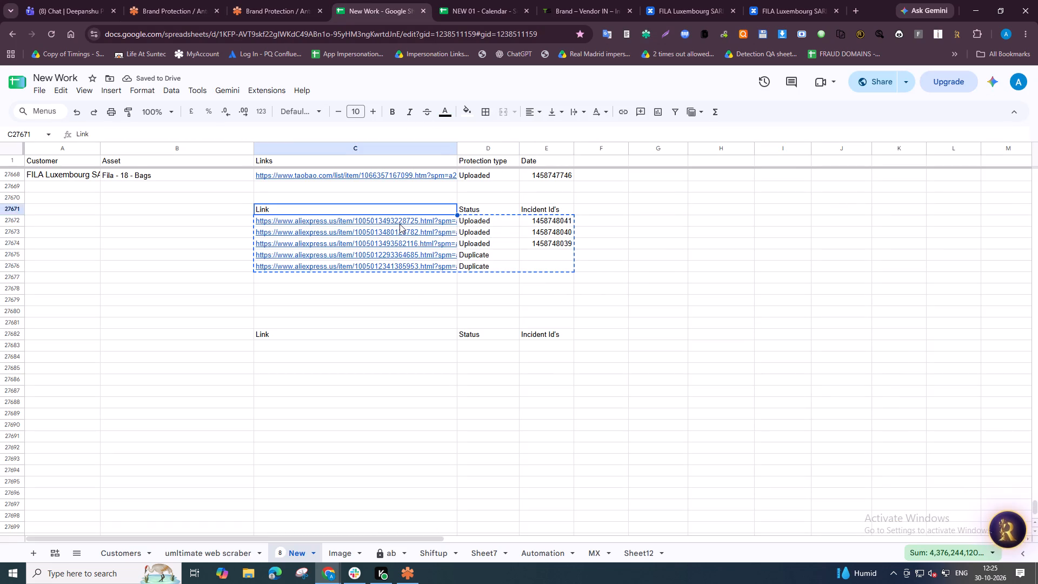
{"action": "key", "text": "Up"}
{"action": "key", "text": "ctrl+v"}
Copy the asset name MC2 Saint Barth - 18 - Bags from the incident form into B27670:B27674 of the sheet.
{"action": "left_click", "coordinate": [145, 0]}
{"action": "scroll", "coordinate": [234, 226], "scroll_direction": "up", "scroll_amount": 7}
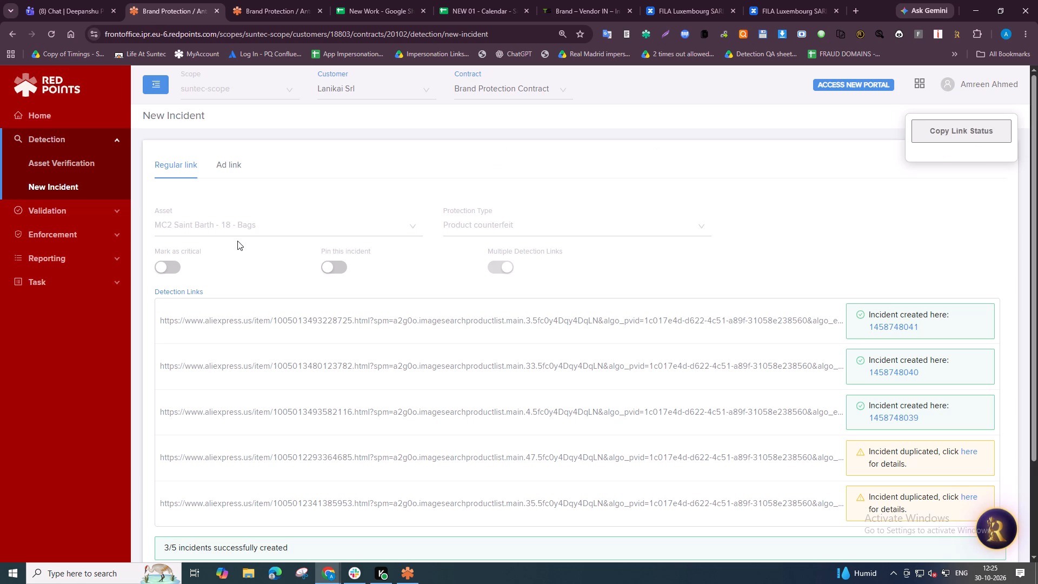
{"action": "left_click", "coordinate": [238, 226], "text": "alt"}
{"action": "left_click", "coordinate": [335, 0]}
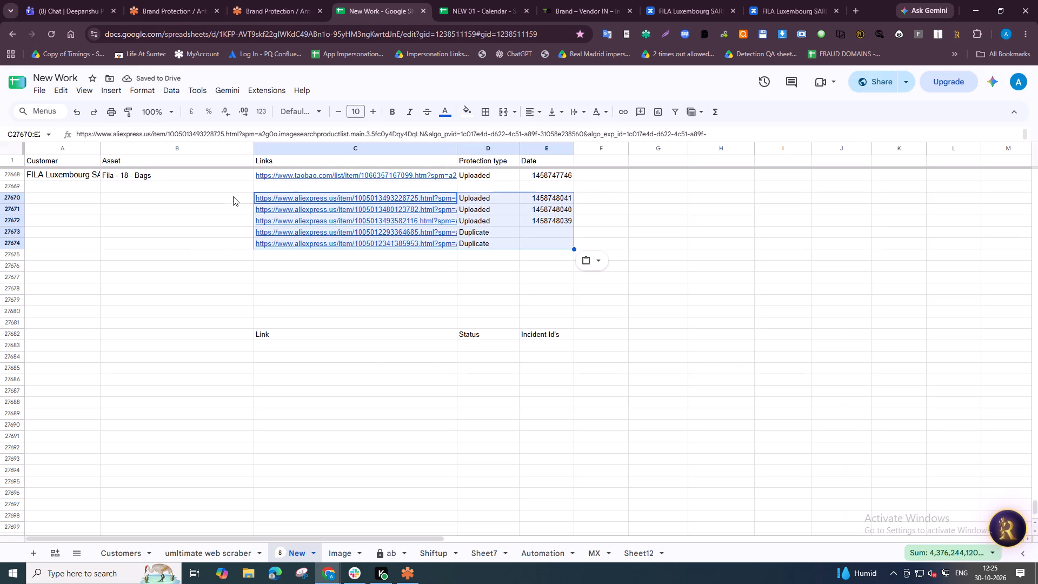
{"action": "left_click", "coordinate": [233, 196]}
{"action": "key", "text": "ctrl+v"}
{"action": "left_click", "coordinate": [238, 243], "text": "shift"}
{"action": "key", "text": "ctrl+d"}
{"action": "left_click", "coordinate": [230, 302]}
Copy the customer name Lanikai Srl from the incident form into A27670:A27674 of the sheet.
{"action": "left_click", "coordinate": [171, 0]}
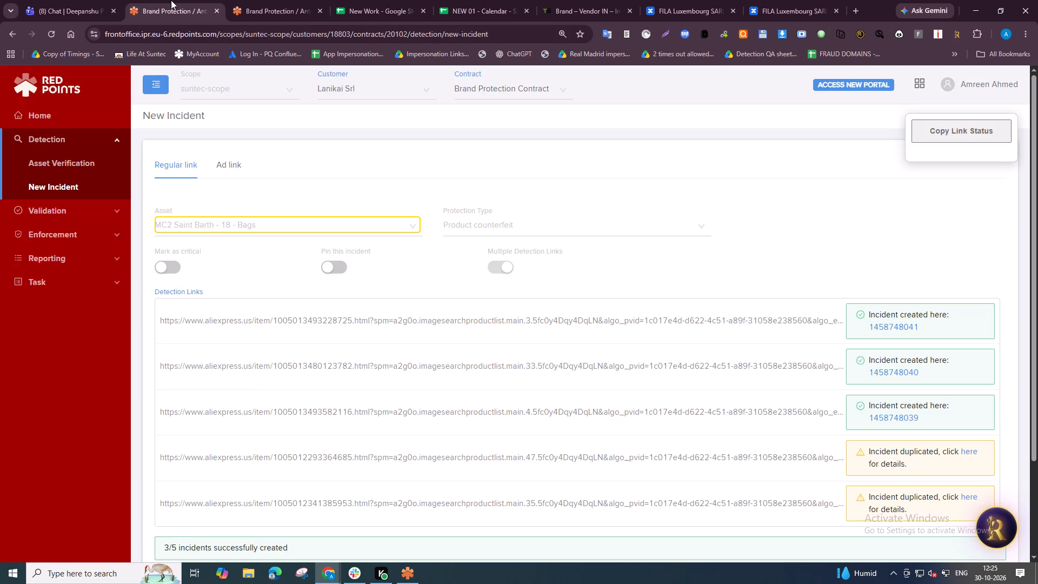
{"action": "left_click", "coordinate": [373, 89], "text": "alt"}
{"action": "left_click", "coordinate": [367, 6]}
{"action": "left_click", "coordinate": [88, 198]}
{"action": "key", "text": "ctrl+v"}
{"action": "left_click", "coordinate": [84, 243], "text": "shift"}
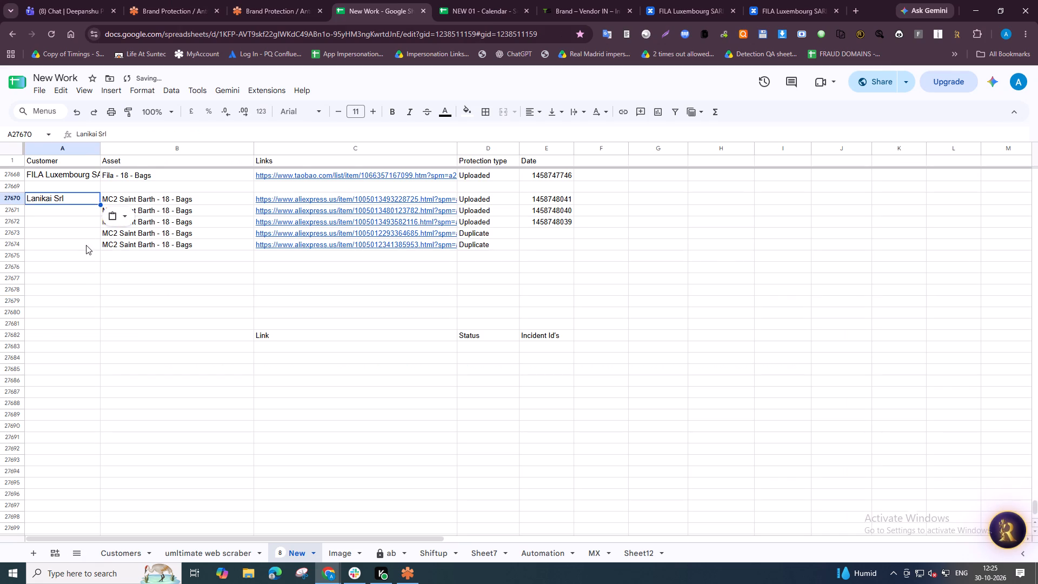
{"action": "key", "text": "ctrl+d"}
{"action": "left_click", "coordinate": [392, 308]}
Examine page 2 of the AliExpress image search results for unmarked Saint Barth bags, and close the results.
{"action": "key", "text": "alt+Tab"}
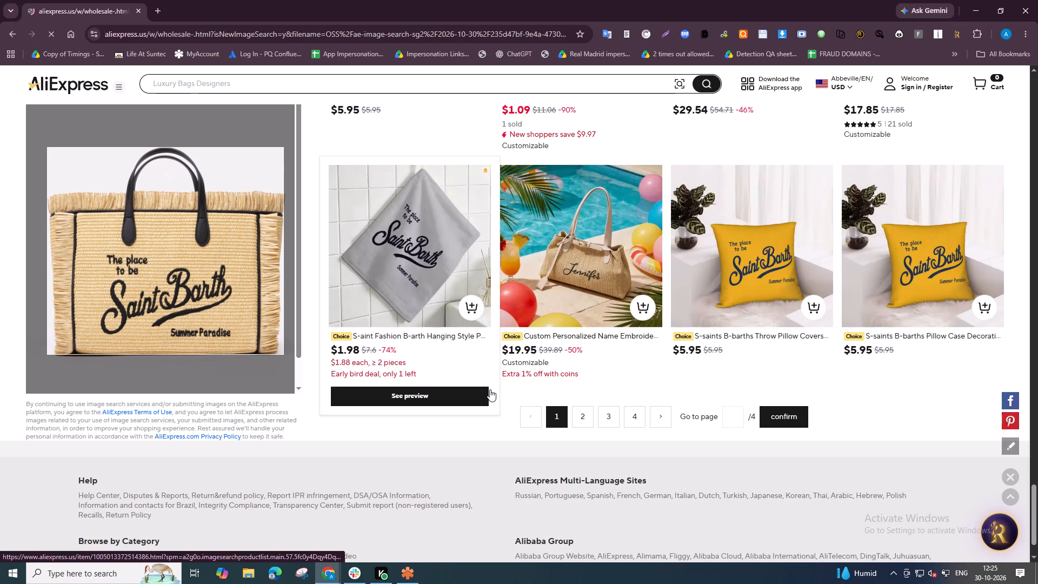
{"action": "left_click", "coordinate": [589, 414]}
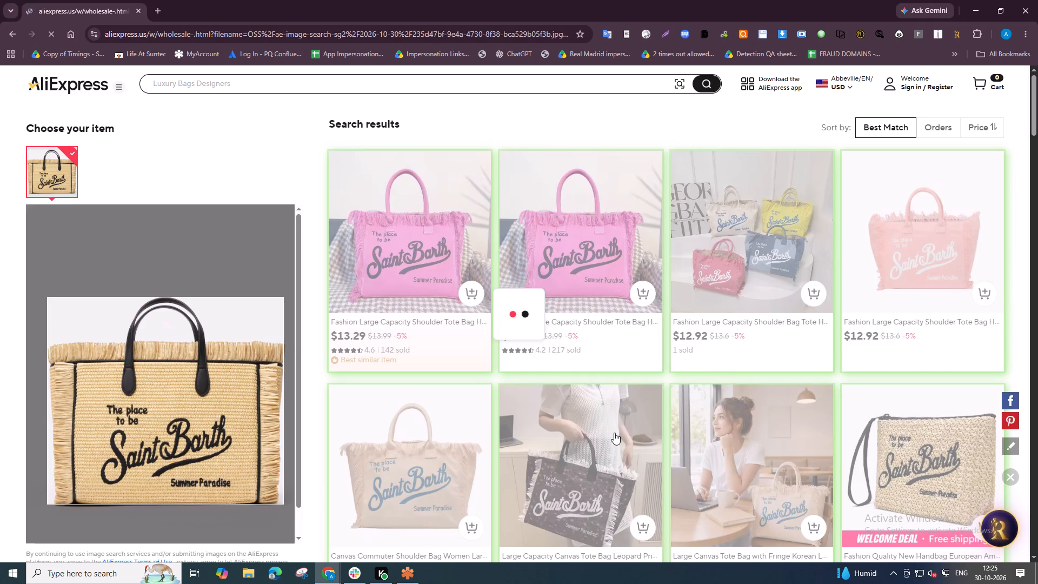
{"action": "scroll", "coordinate": [614, 433], "scroll_direction": "down", "scroll_amount": 12}
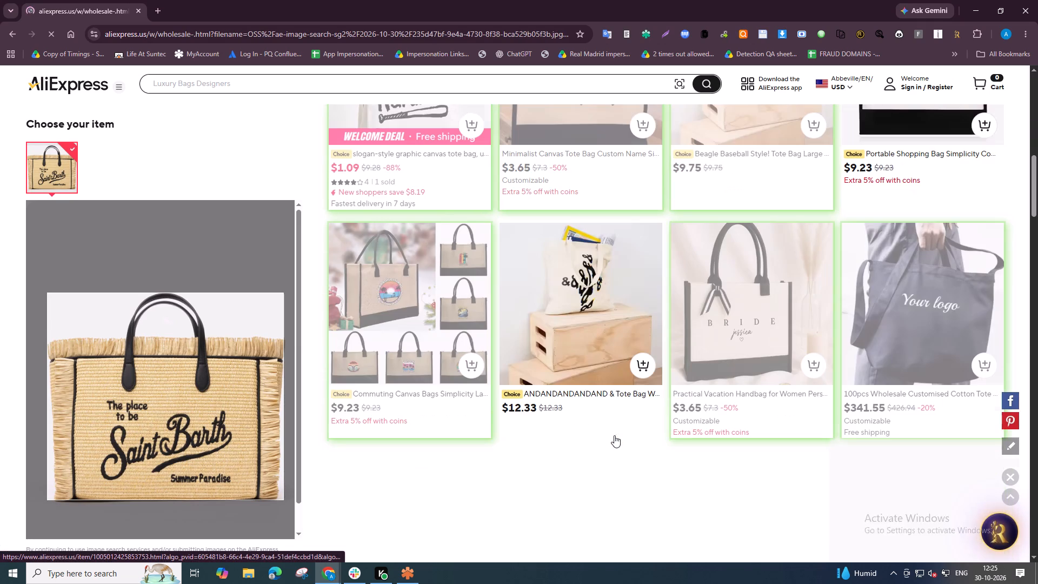
{"action": "scroll", "coordinate": [614, 435], "scroll_direction": "down", "scroll_amount": 9}
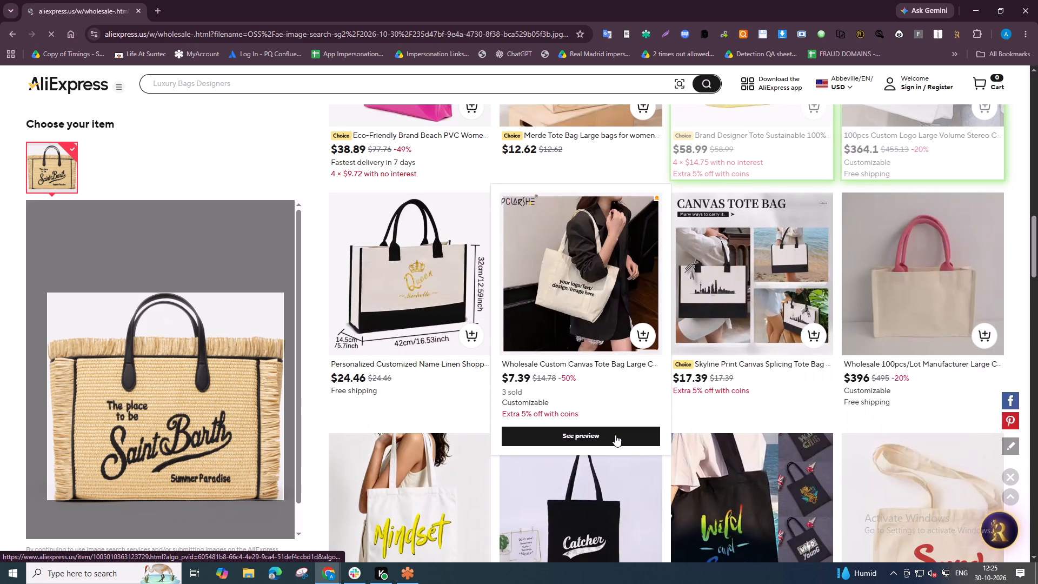
{"action": "scroll", "coordinate": [615, 435], "scroll_direction": "down", "scroll_amount": 13}
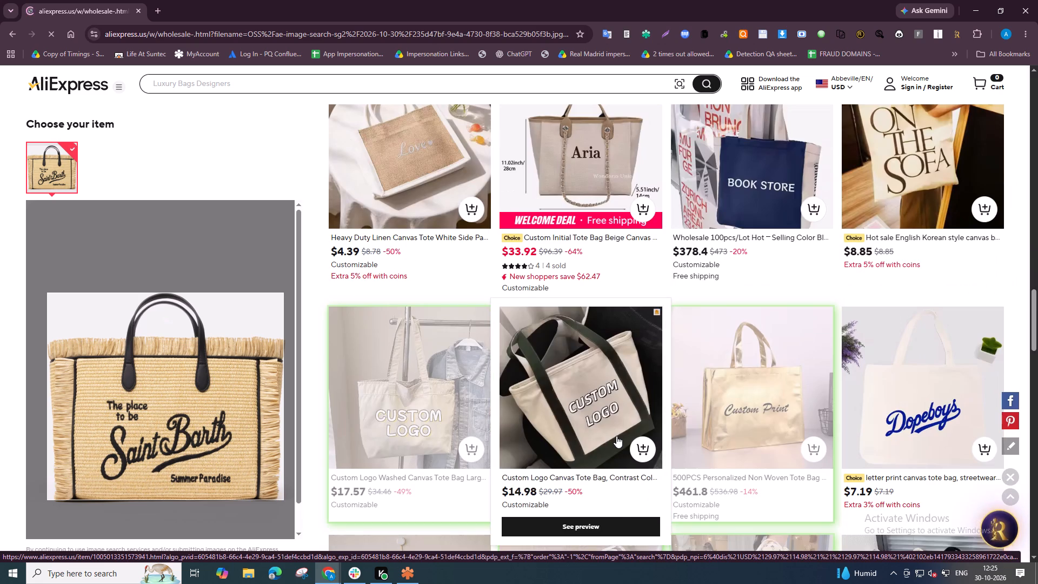
{"action": "scroll", "coordinate": [616, 436], "scroll_direction": "down", "scroll_amount": 16}
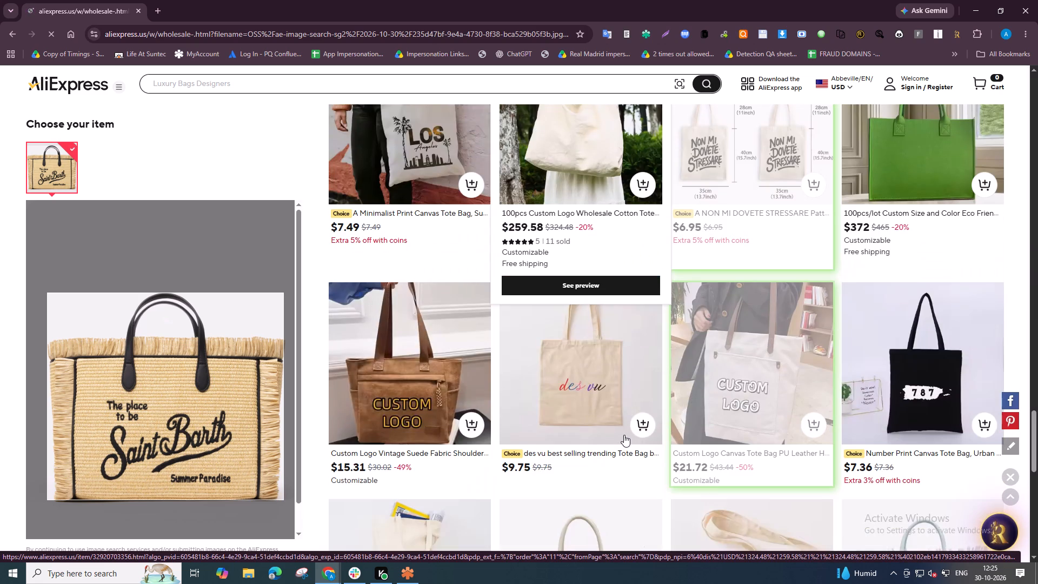
{"action": "scroll", "coordinate": [624, 435], "scroll_direction": "down", "scroll_amount": 13}
{"action": "key", "text": "ctrl+w"}
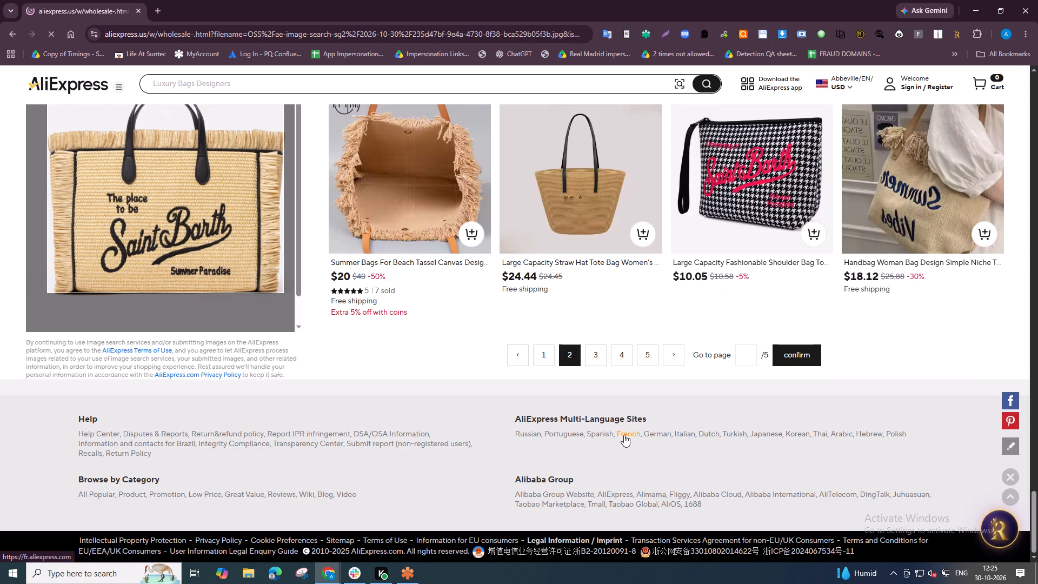
Reopen the AliExpress image search results, check the listings again for unmarked Saint Barth bags, and close them.
{"action": "key", "text": "ctrl+shift+t"}
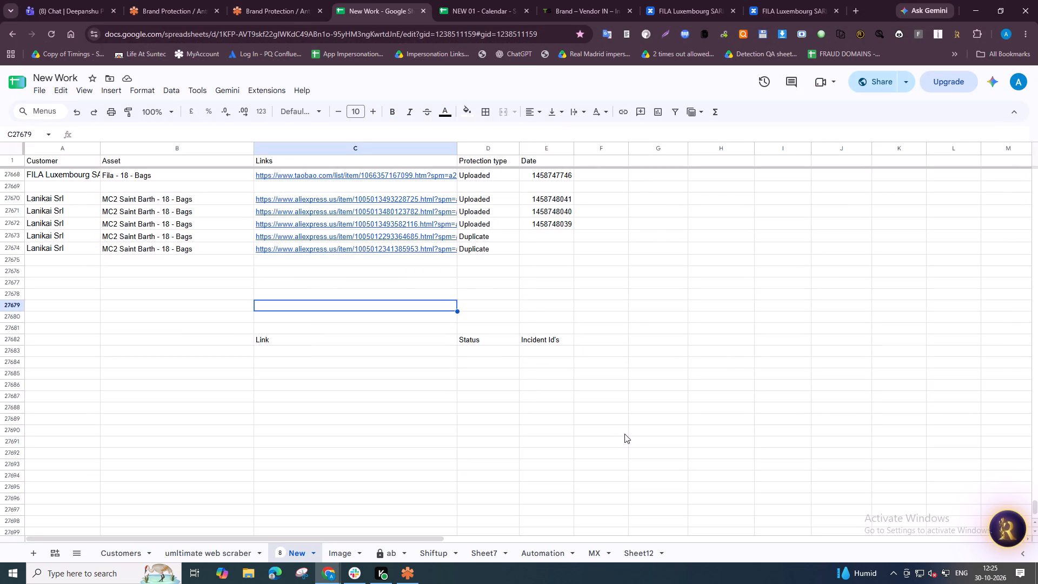
{"action": "left_click", "coordinate": [487, 19]}
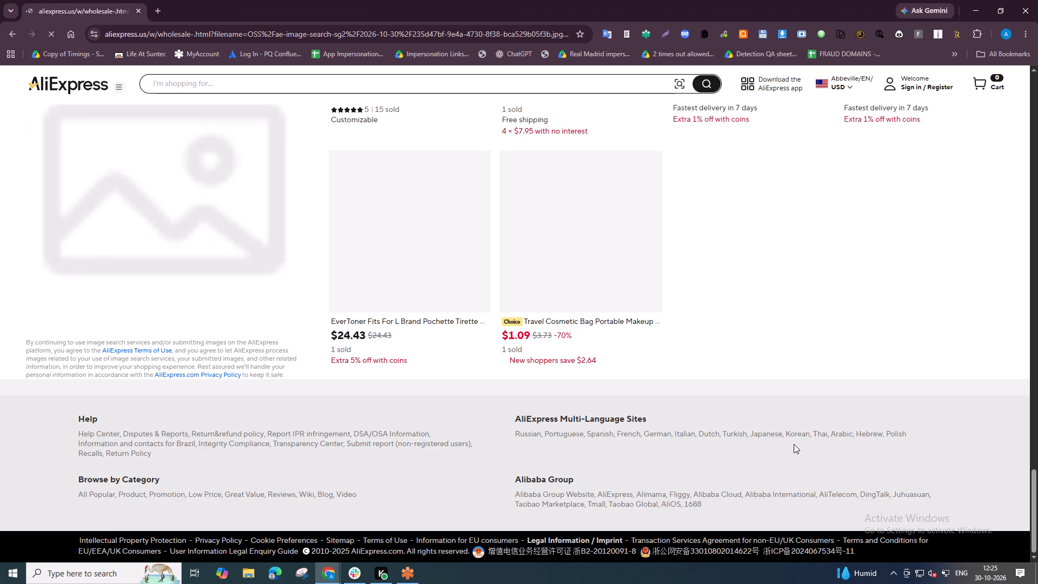
{"action": "scroll", "coordinate": [774, 428], "scroll_direction": "up", "scroll_amount": 6}
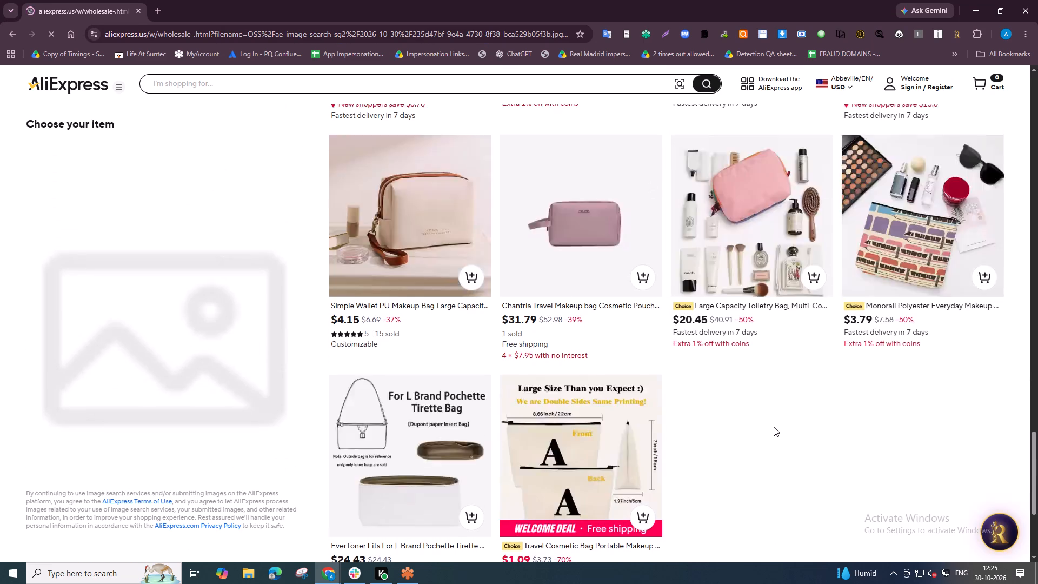
{"action": "scroll", "coordinate": [774, 427], "scroll_direction": "up", "scroll_amount": 7}
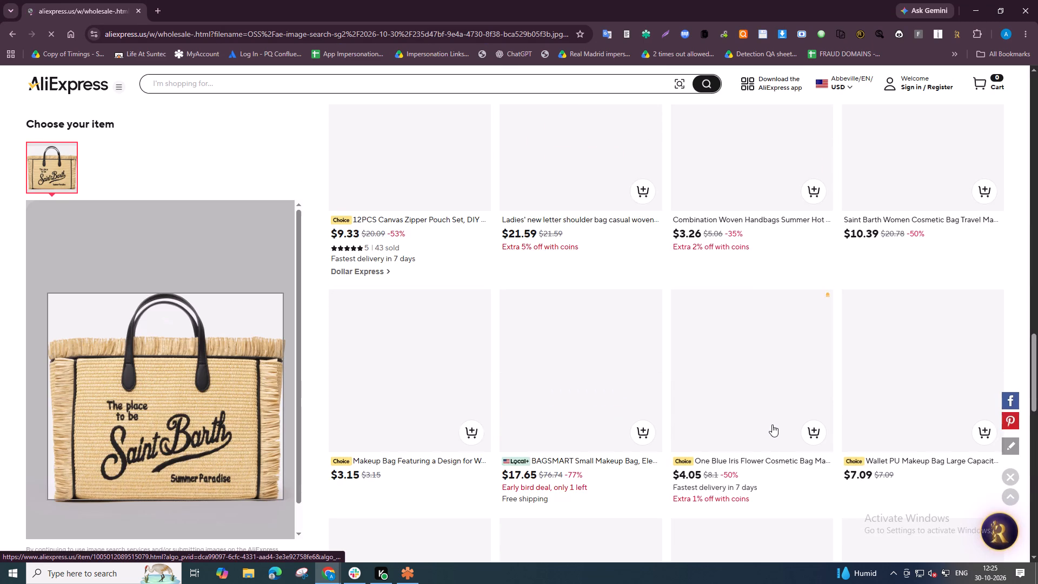
{"action": "scroll", "coordinate": [772, 424], "scroll_direction": "up", "scroll_amount": 6}
{"action": "scroll", "coordinate": [772, 424], "scroll_direction": "down", "scroll_amount": 18}
{"action": "scroll", "coordinate": [769, 422], "scroll_direction": "down", "scroll_amount": 14}
{"action": "scroll", "coordinate": [769, 422], "scroll_direction": "up", "scroll_amount": 12}
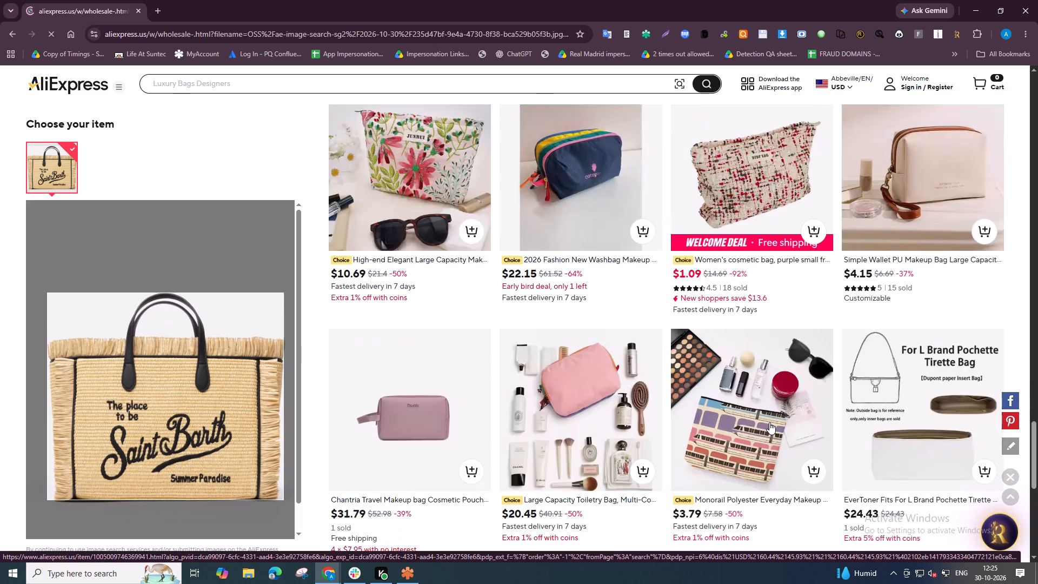
{"action": "scroll", "coordinate": [769, 422], "scroll_direction": "up", "scroll_amount": 18}
{"action": "scroll", "coordinate": [766, 421], "scroll_direction": "up", "scroll_amount": 4}
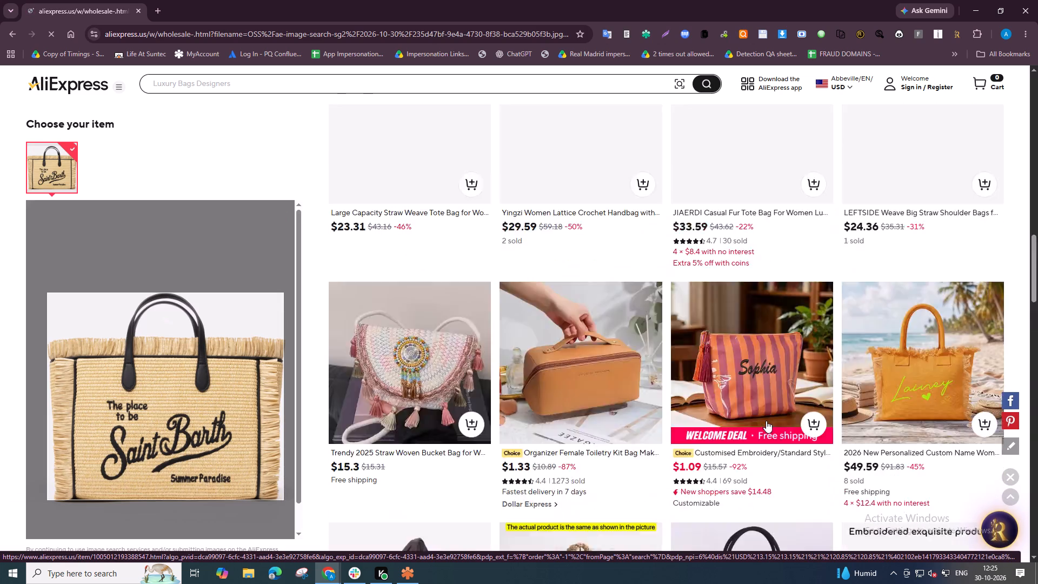
{"action": "scroll", "coordinate": [766, 420], "scroll_direction": "up", "scroll_amount": 13}
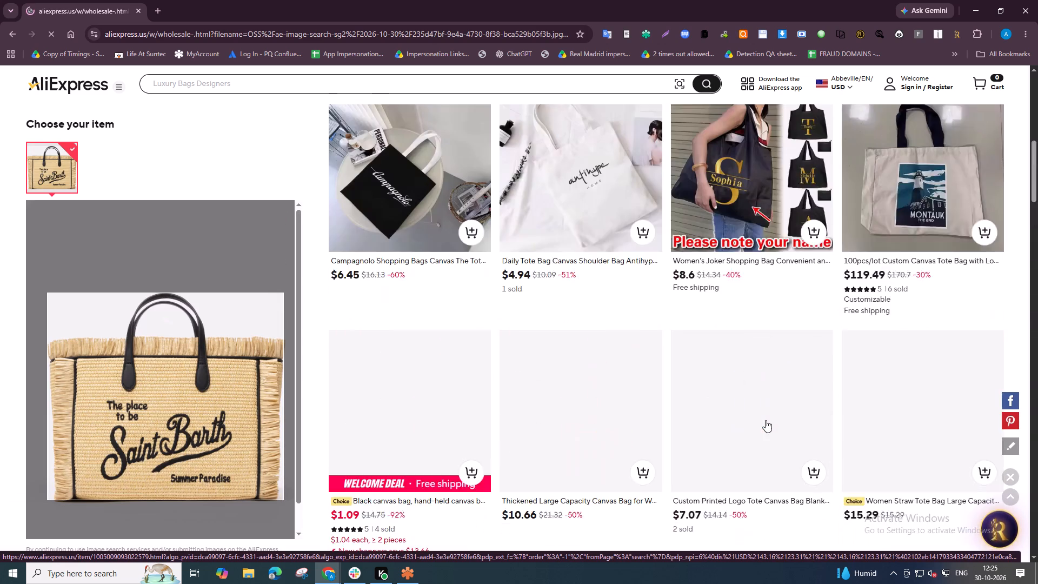
{"action": "scroll", "coordinate": [766, 420], "scroll_direction": "up", "scroll_amount": 19}
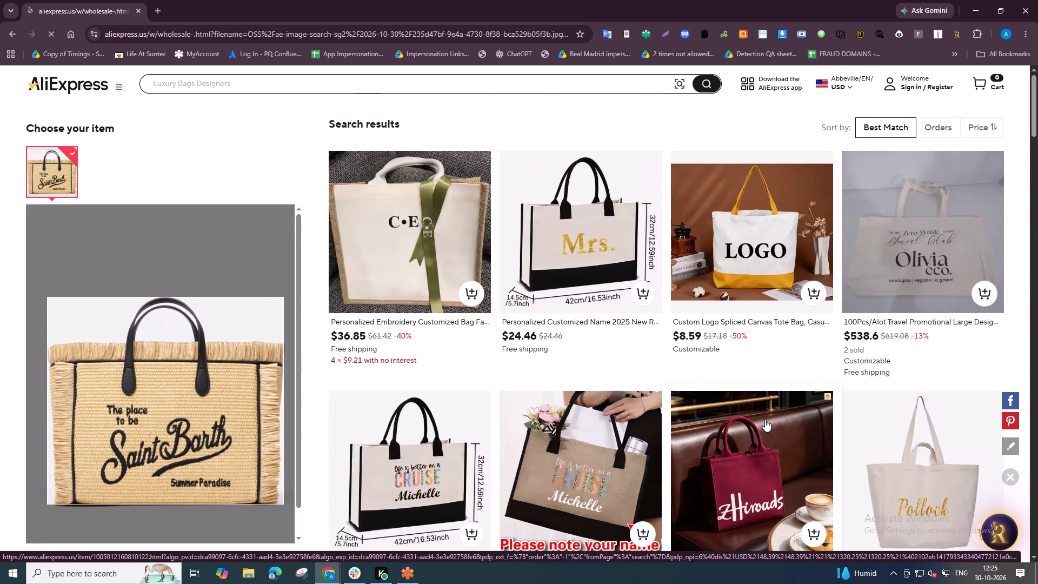
{"action": "key", "text": "ctrl+w"}
Mark Lanikai Srl's aliexpress.com row with S for day 30 in the Tuinet Brand table.
{"action": "left_click", "coordinate": [700, 393]}
{"action": "left_click", "coordinate": [587, 0]}
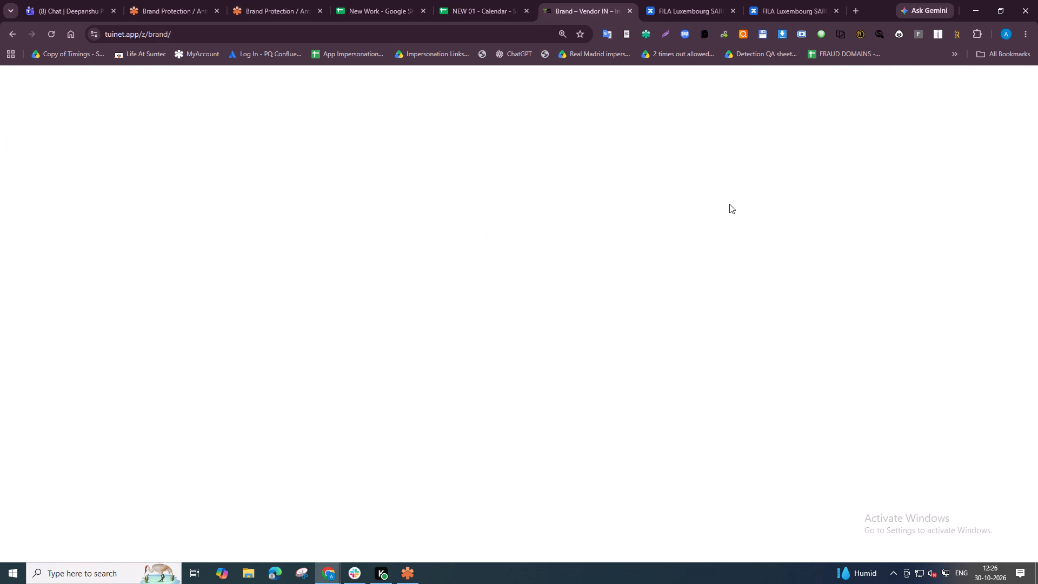
{"action": "scroll", "coordinate": [919, 426], "scroll_direction": "down", "scroll_amount": 3}
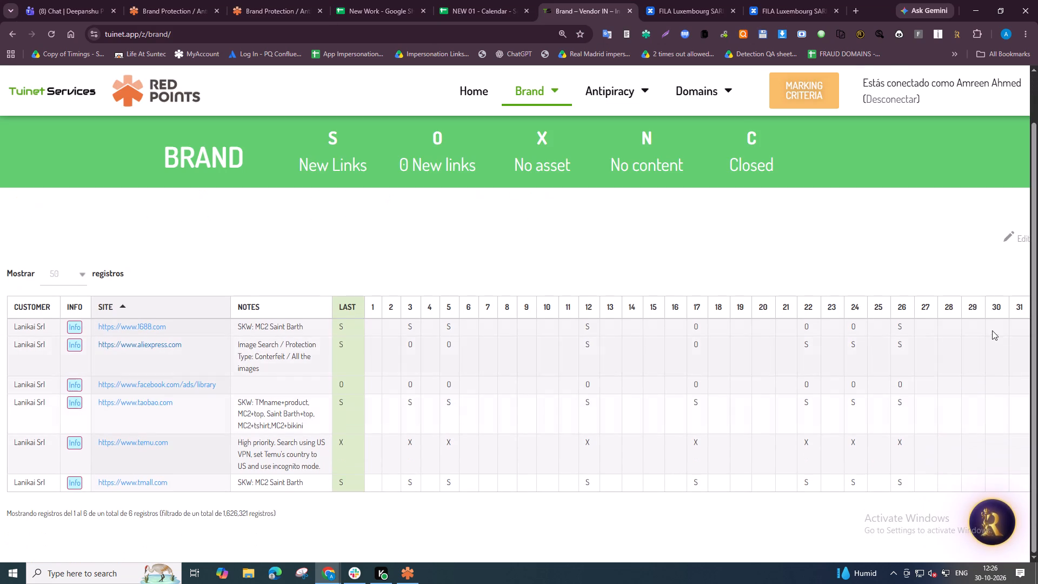
{"action": "double_click", "coordinate": [999, 349]}
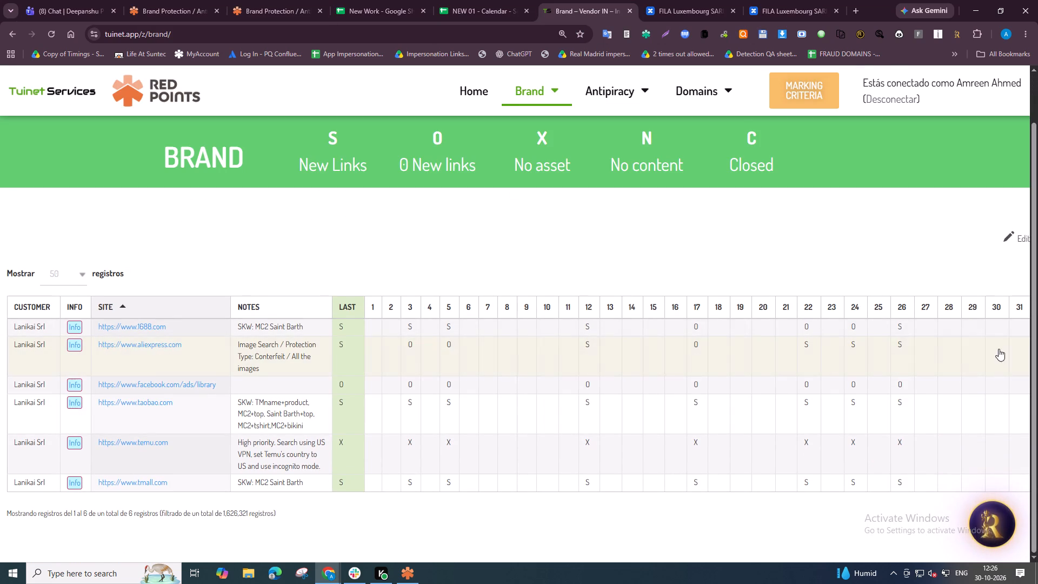
{"action": "left_click", "coordinate": [984, 393]}
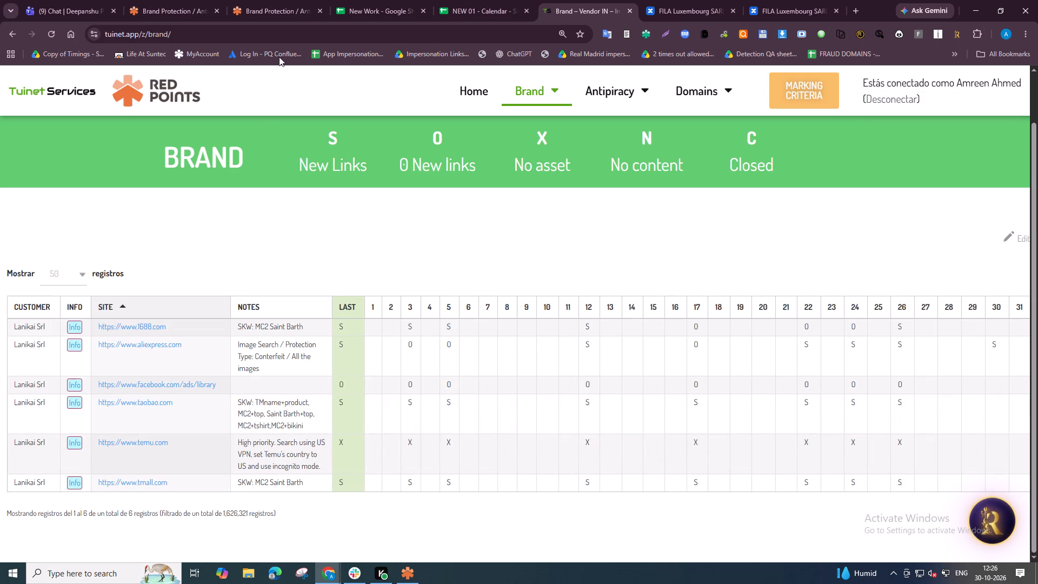
In another Chrome profile, search Google for "site:taobao.com MC2 Saint Barth - 18 - Bags top 1000" and browse the expanded image results.
{"action": "left_click", "coordinate": [189, 0]}
{"action": "left_click", "coordinate": [214, 223], "text": "alt"}
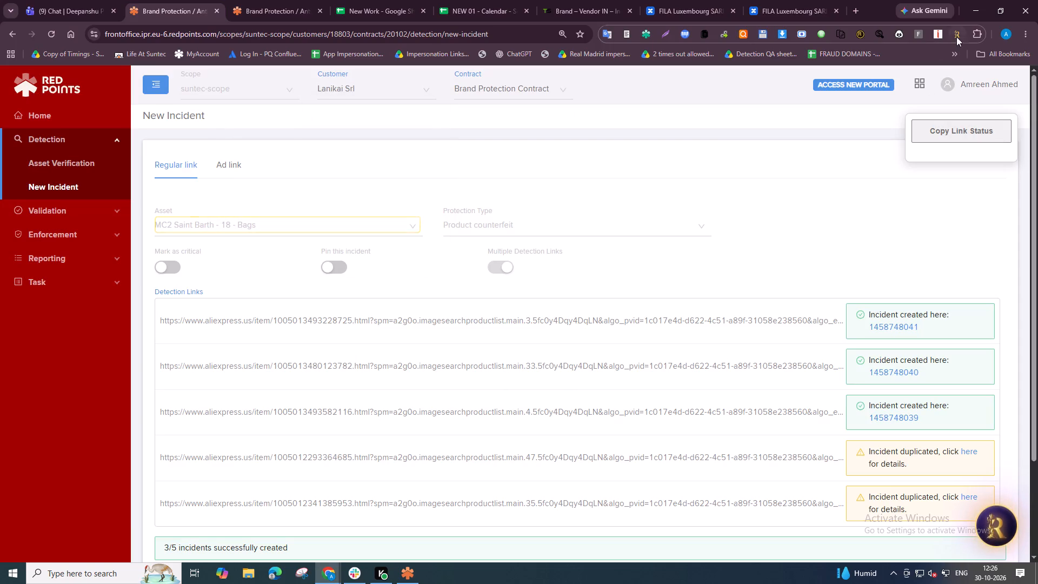
{"action": "left_click", "coordinate": [1007, 34]}
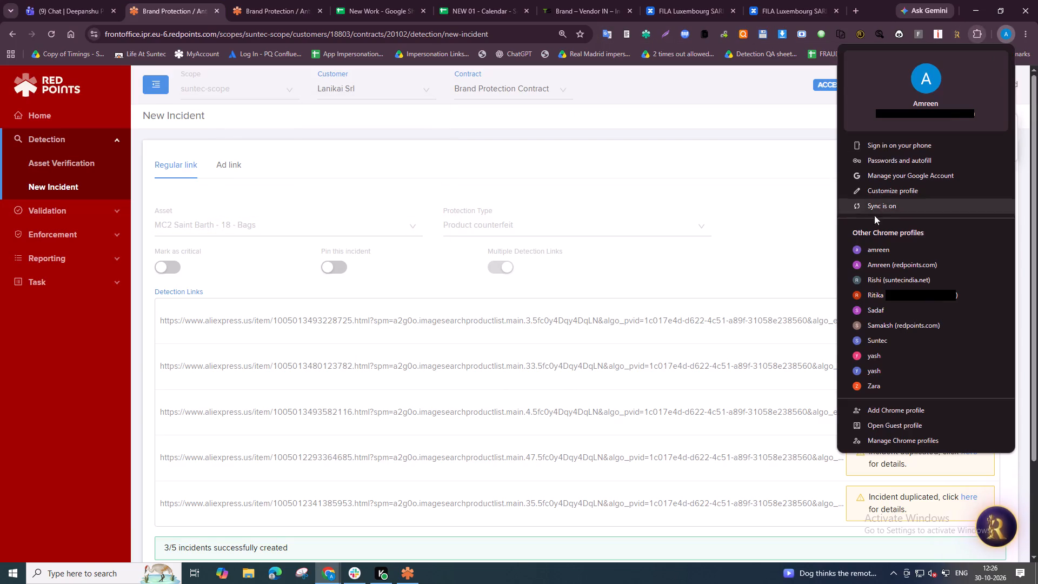
{"action": "left_click", "coordinate": [873, 247]}
{"action": "type", "text": "site"}
{"action": "key", "text": "Right"}
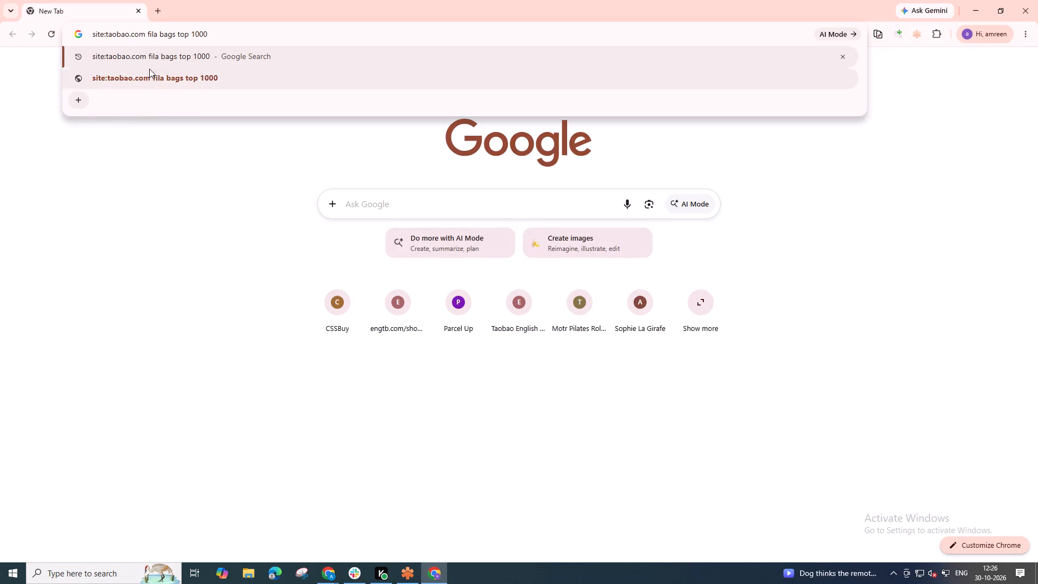
{"action": "double_click", "coordinate": [154, 32]}
{"action": "left_click", "coordinate": [170, 32], "text": "shift"}
{"action": "key", "text": "ctrl+v"}
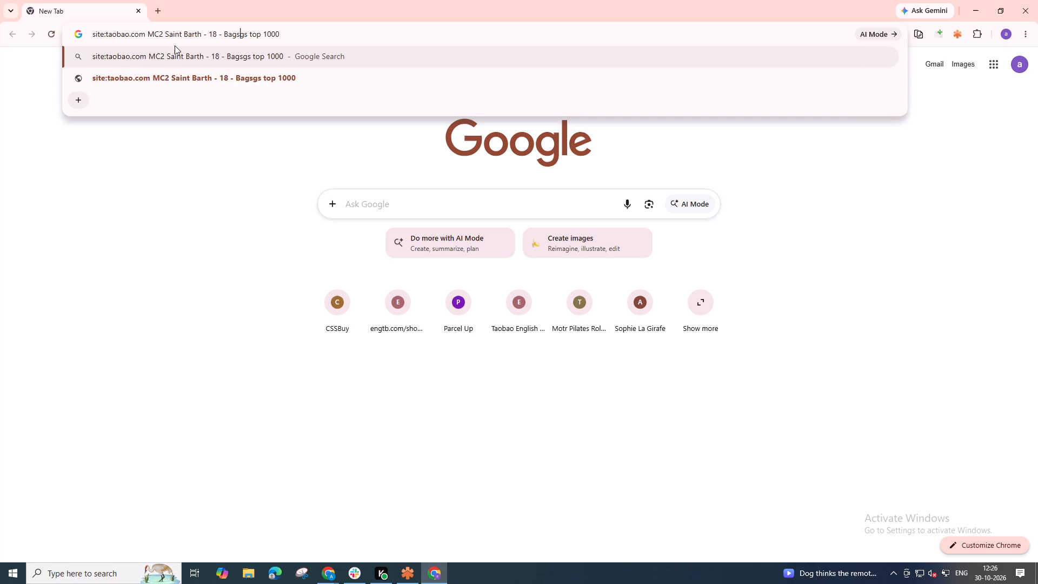
{"action": "key", "text": "Delete"}
{"action": "key", "text": "Delete"}
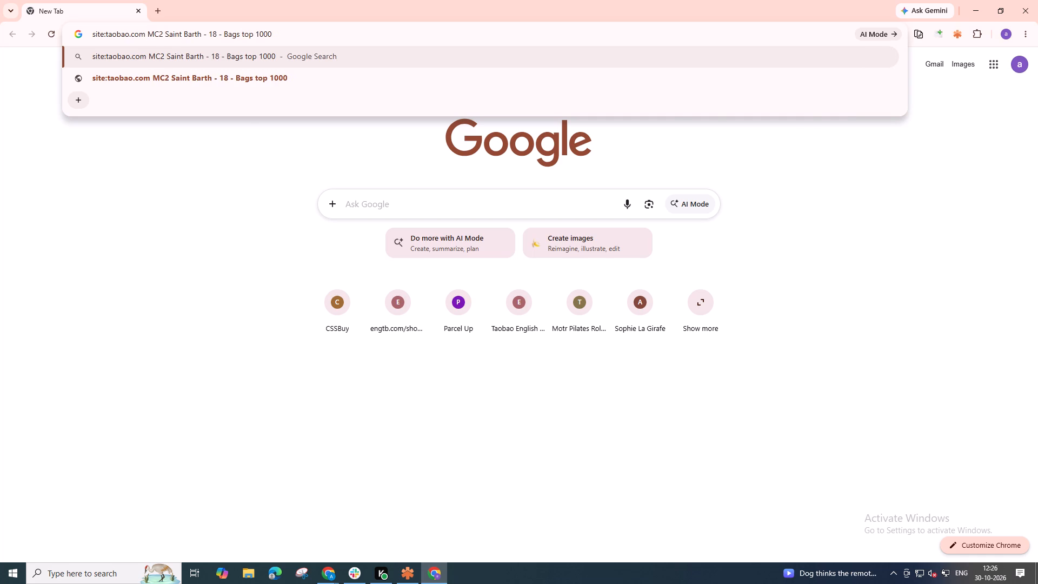
{"action": "key", "text": "Return"}
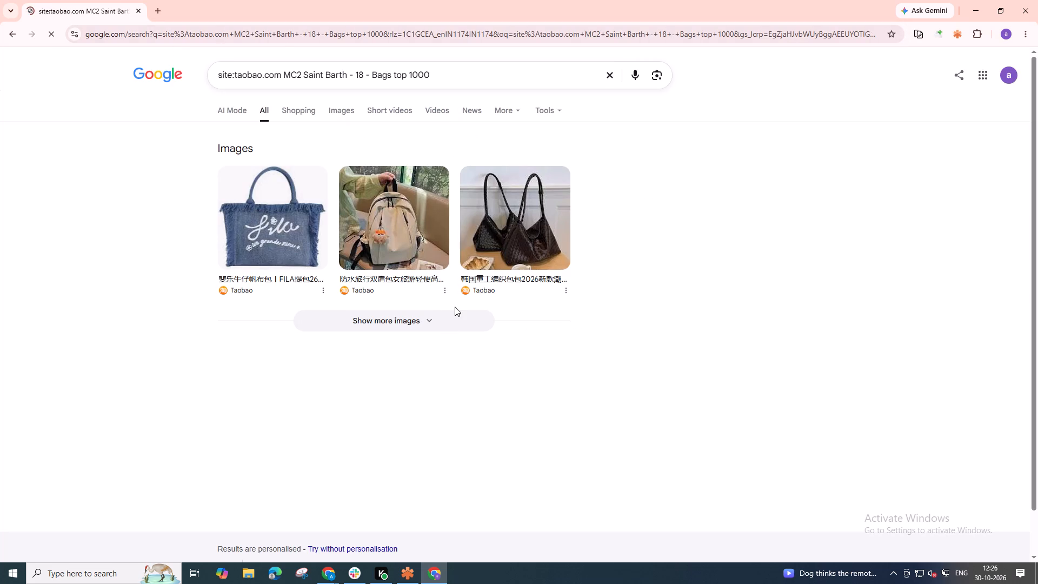
{"action": "left_click", "coordinate": [455, 307]}
{"action": "left_click", "coordinate": [456, 320]}
{"action": "scroll", "coordinate": [663, 357], "scroll_direction": "down", "scroll_amount": 3}
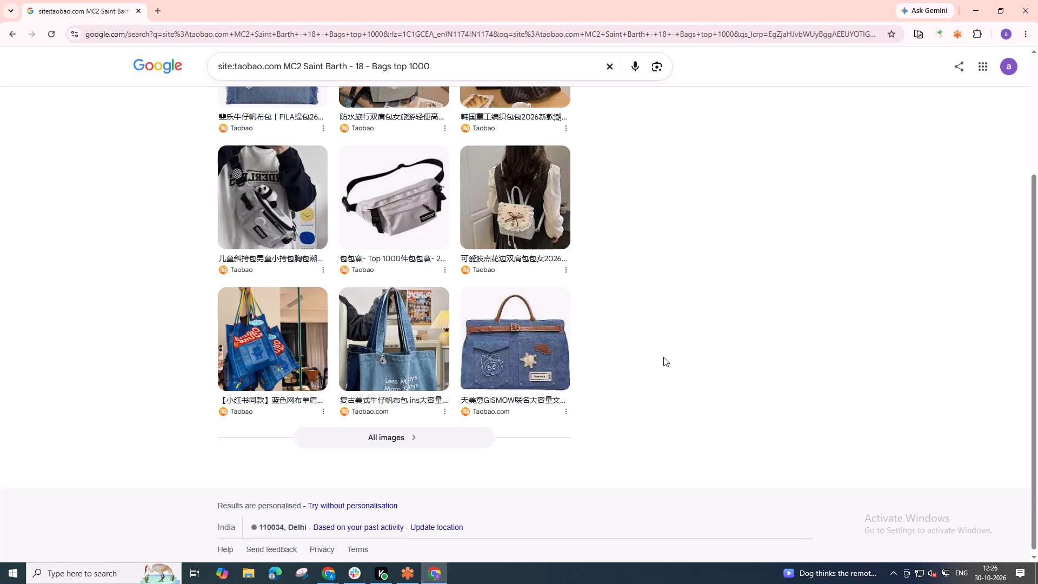
{"action": "scroll", "coordinate": [734, 439], "scroll_direction": "up", "scroll_amount": 6}
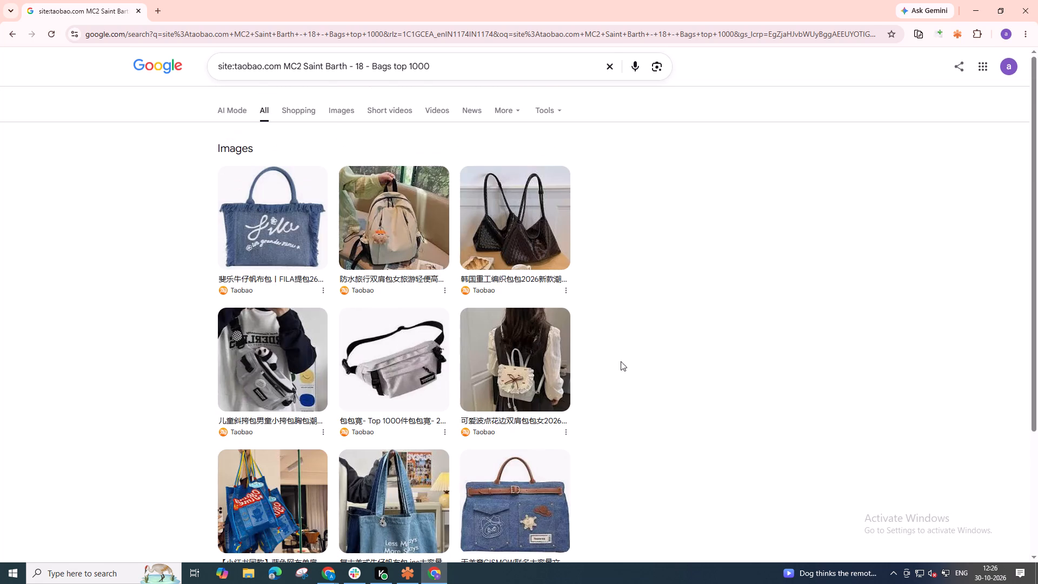
Retrieve the earlier query au world taobao "fila watches" in the work profile and copy it into a new tab of the other profile.
{"action": "left_click", "coordinate": [158, 11]}
{"action": "key", "text": "alt+Tab"}
{"action": "key", "text": "ctrl+n"}
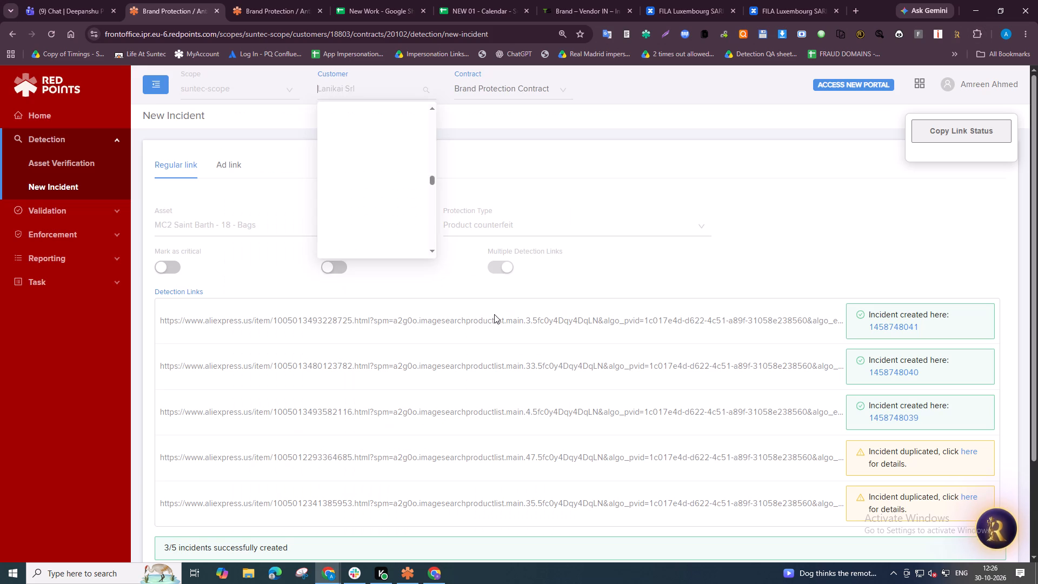
{"action": "type", "text": "au"}
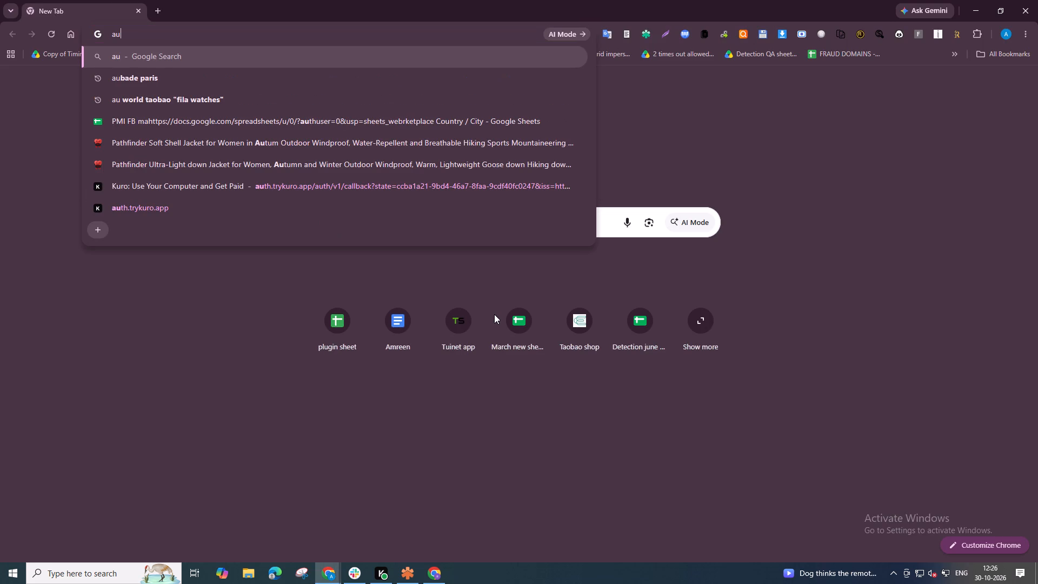
{"action": "key", "text": "ctrl+a"}
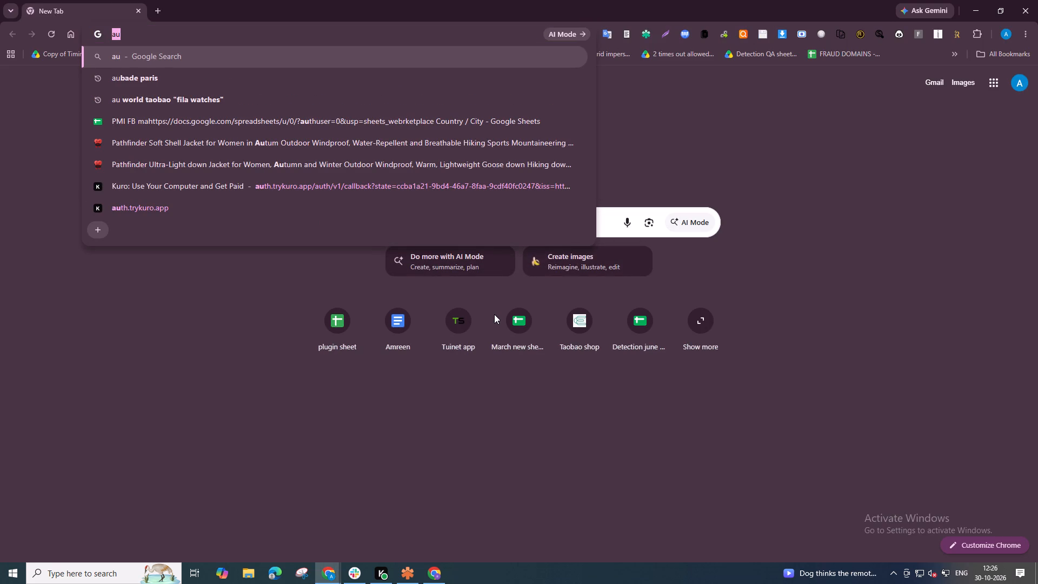
{"action": "left_click", "coordinate": [214, 99]}
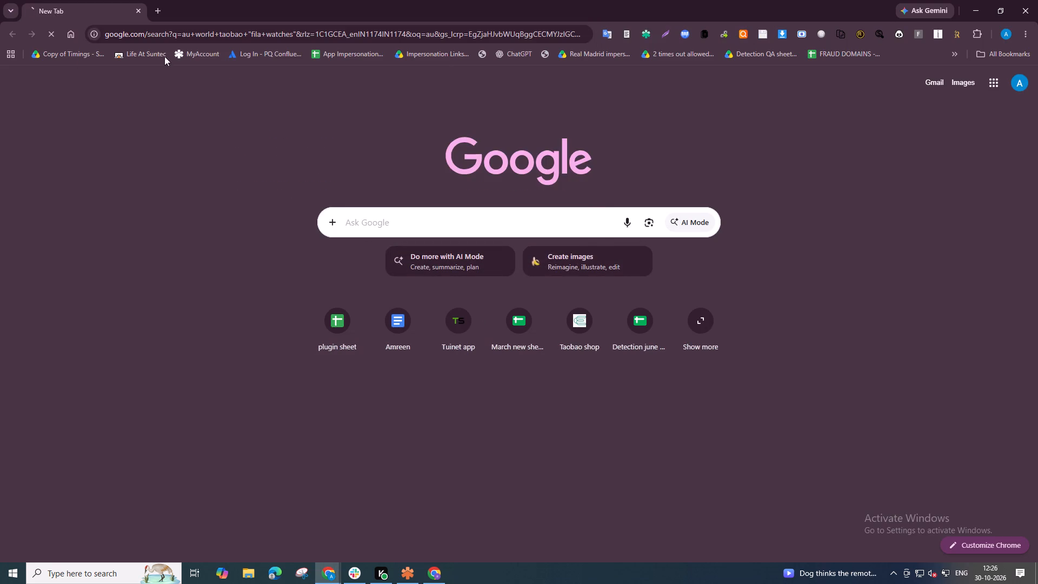
{"action": "left_click", "coordinate": [180, 85]}
{"action": "key", "text": "ctrl+a"}
{"action": "key", "text": "ctrl+c"}
{"action": "key", "text": "ctrl+c"}
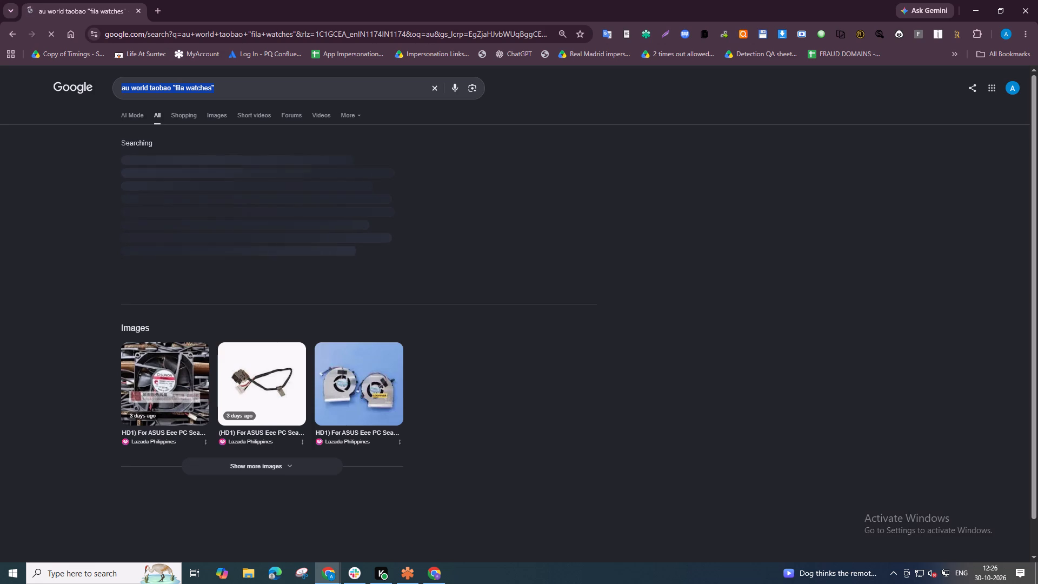
{"action": "key", "text": "ctrl+c"}
{"action": "key", "text": "alt+Tab"}
{"action": "key", "text": "alt+Tab"}
{"action": "key", "text": "ctrl+w"}
{"action": "key", "text": "alt+Tab"}
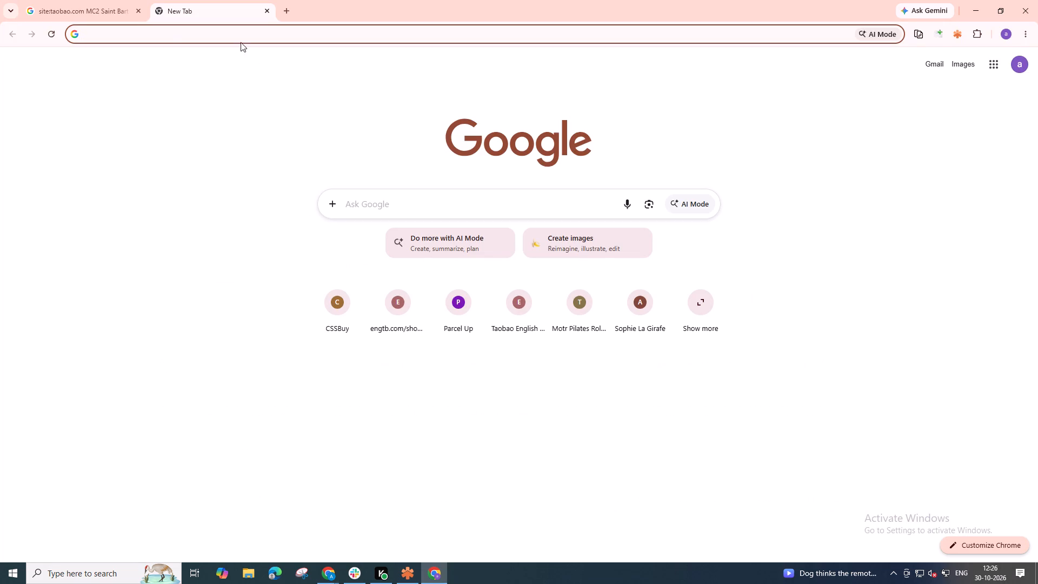
{"action": "key", "text": "ctrl+v"}
Replace fila watches in the query with Saint Barth bags, reusing Saint Barth from the first search, and search for au world taobao "Saint Barth bags".
{"action": "left_click", "coordinate": [105, 0]}
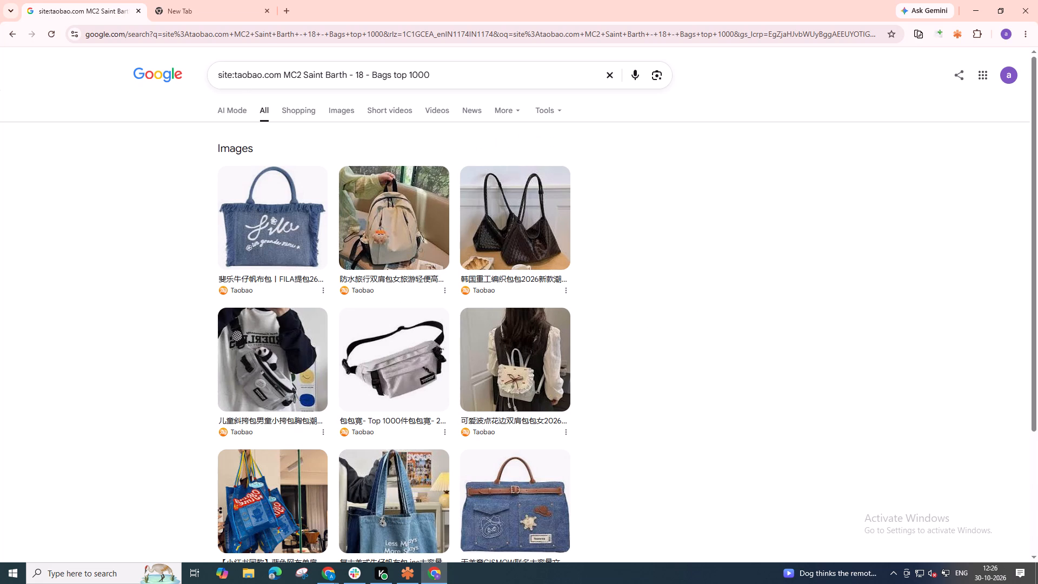
{"action": "left_click_drag", "start_coordinate": [306, 74], "coordinate": [356, 73]}
{"action": "double_click", "coordinate": [312, 74]}
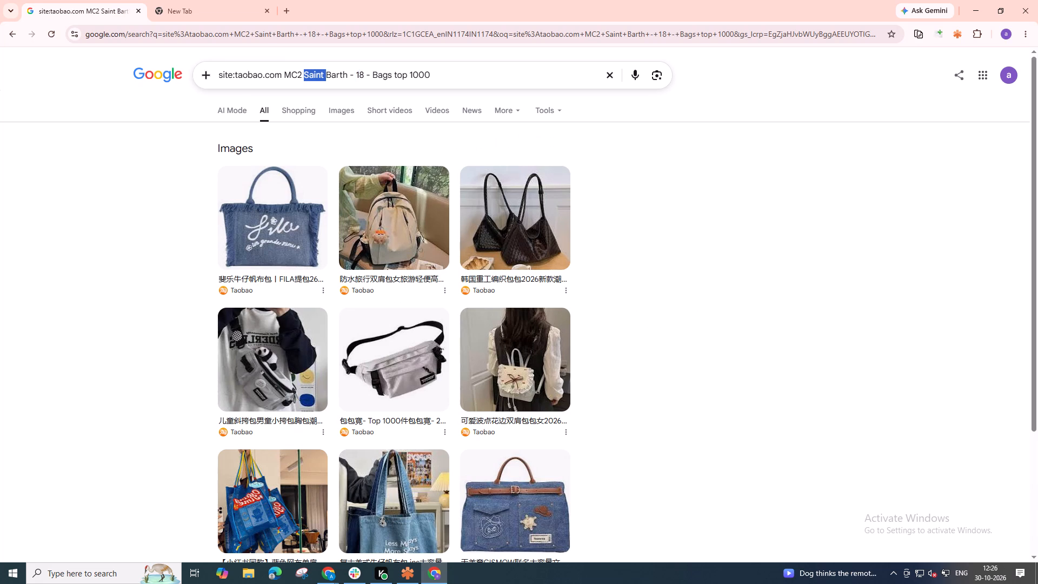
{"action": "left_click", "coordinate": [335, 73], "text": "shift"}
{"action": "key", "text": "ctrl+c"}
{"action": "left_click", "coordinate": [152, 0]}
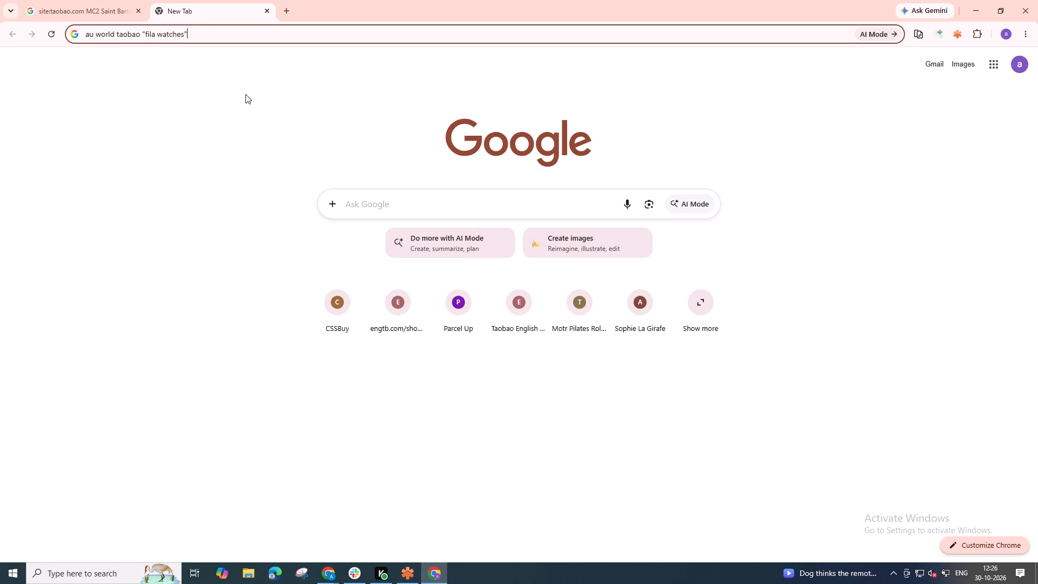
{"action": "double_click", "coordinate": [151, 31]}
{"action": "left_click", "coordinate": [179, 35], "text": "shift"}
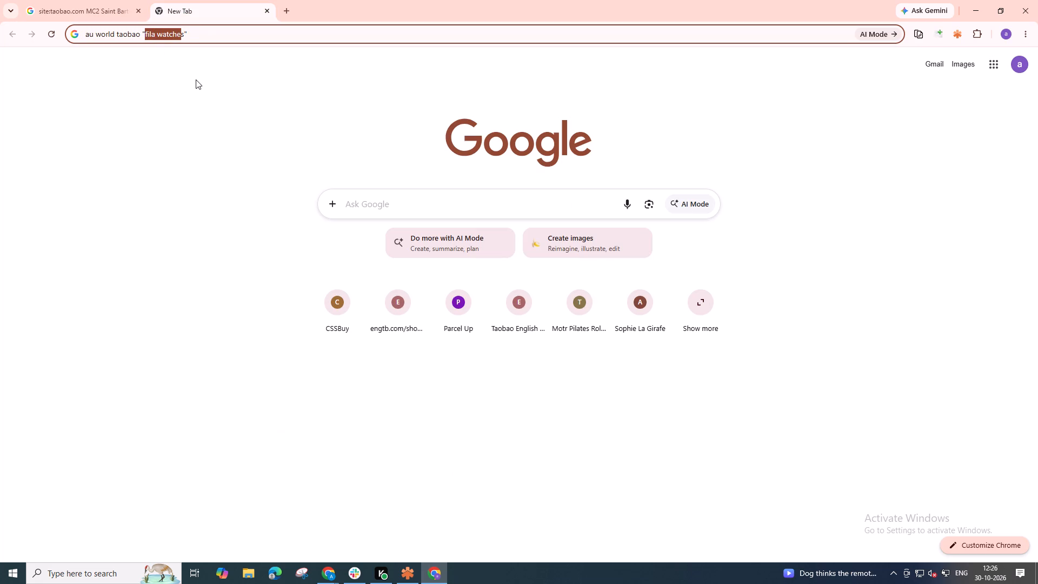
{"action": "key", "text": "ctrl+c"}
{"action": "key", "text": "ctrl+v"}
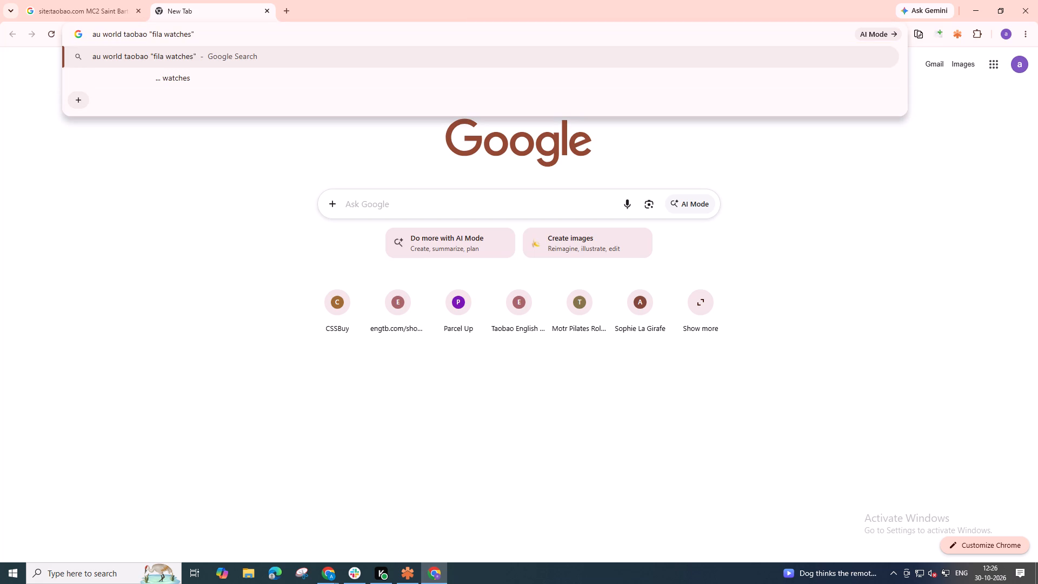
{"action": "left_click", "coordinate": [50, 0]}
{"action": "key", "text": "ctrl+c"}
{"action": "left_click", "coordinate": [215, 0]}
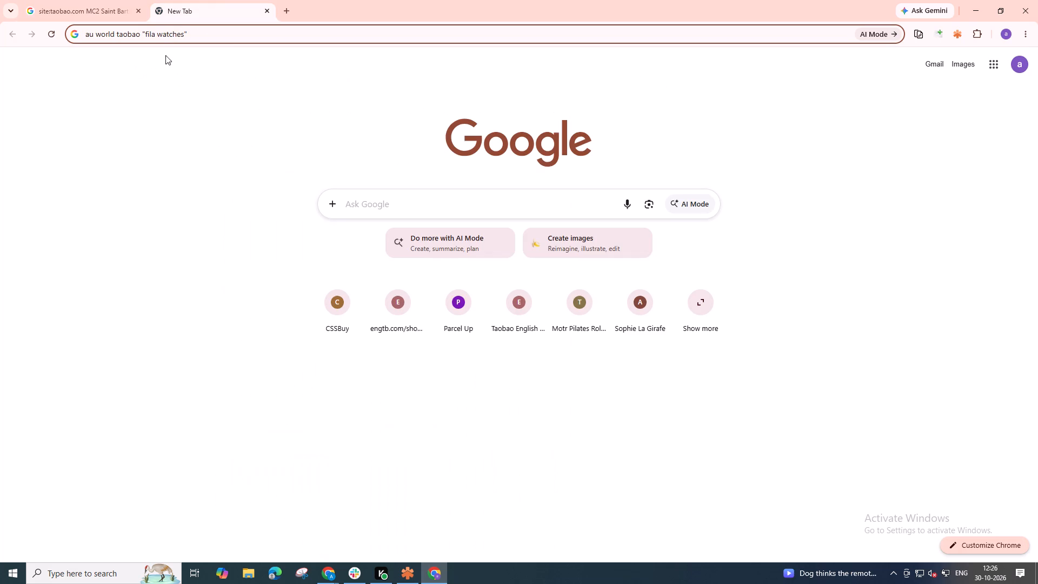
{"action": "double_click", "coordinate": [149, 35]}
{"action": "left_click", "coordinate": [178, 28], "text": "shift"}
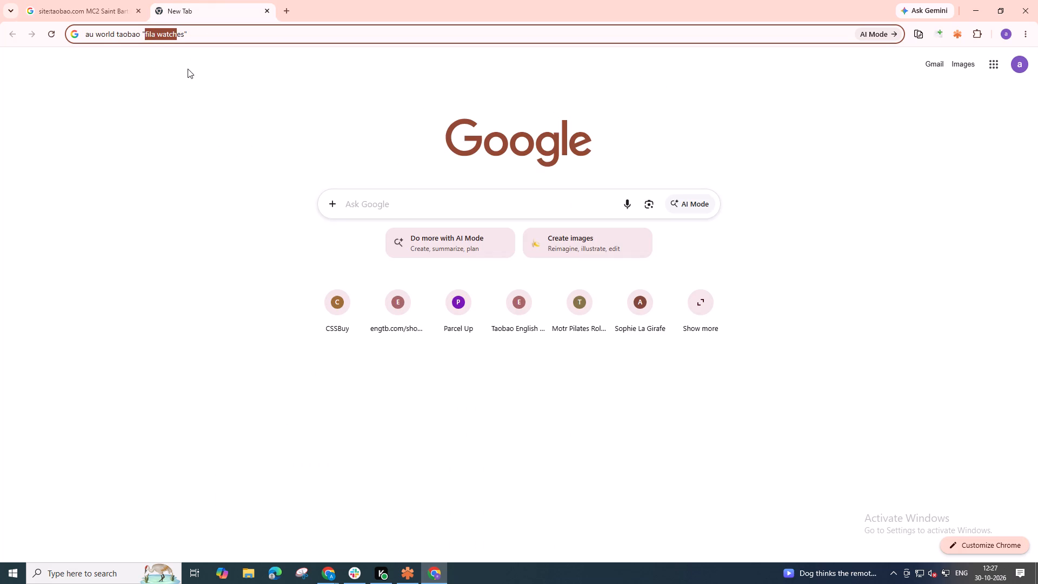
{"action": "key", "text": "ctrl+v"}
{"action": "key", "text": "Delete"}
{"action": "key", "text": "space"}
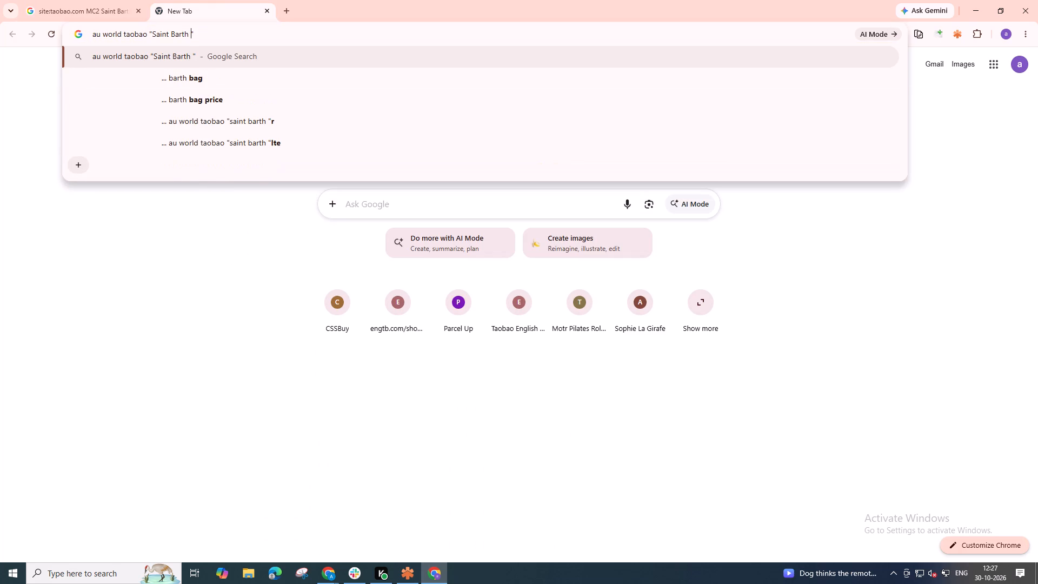
{"action": "type", "text": "bags"}
{"action": "key", "text": "Return"}
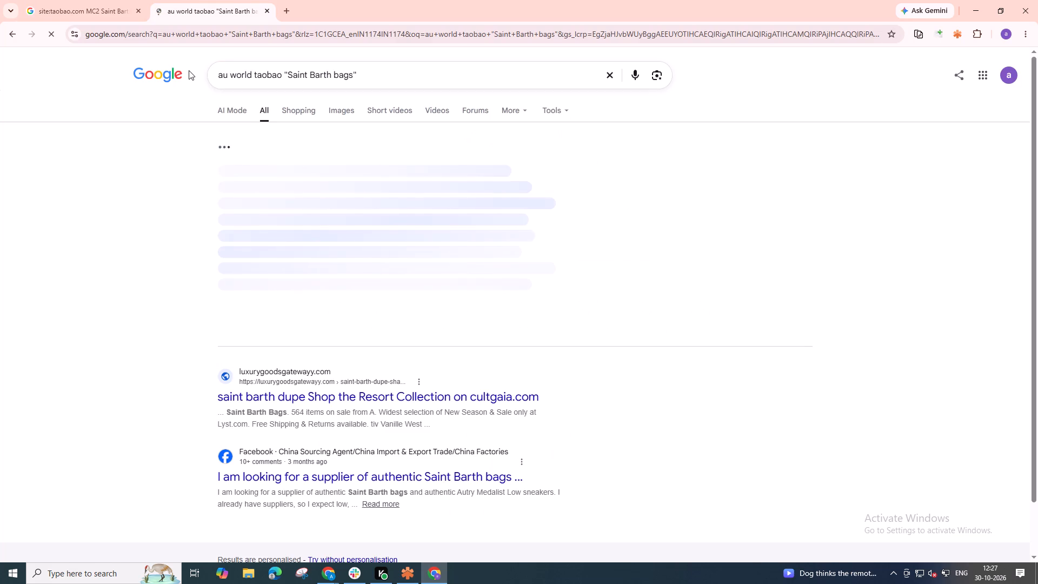
Remove the quotation marks, search for au world taobao Saint Barth bags, and examine the Taobao results for relevant bag listings.
{"action": "left_click", "coordinate": [364, 82]}
{"action": "key", "text": "BackSpace"}
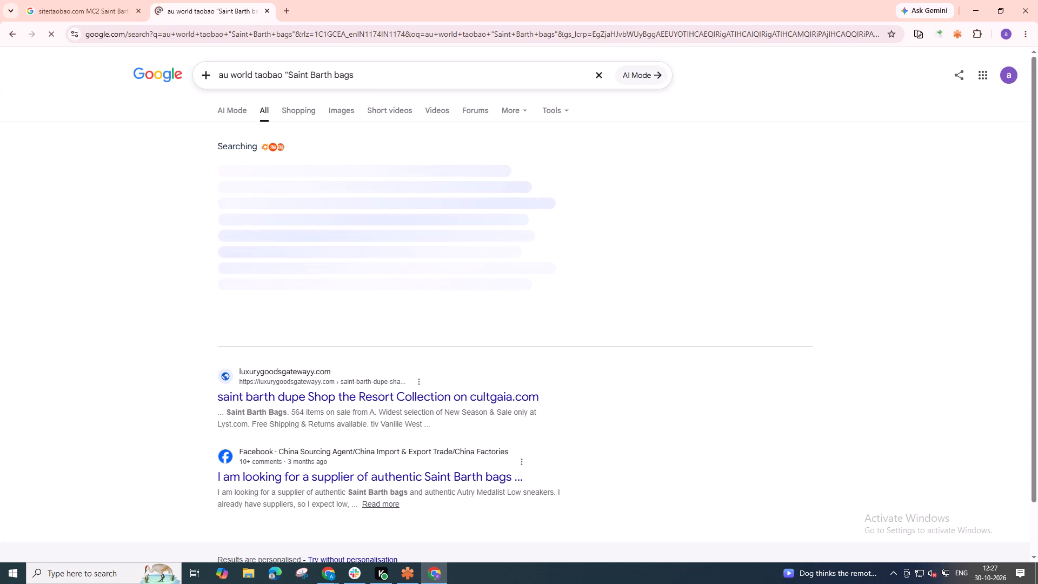
{"action": "left_click", "coordinate": [288, 73]}
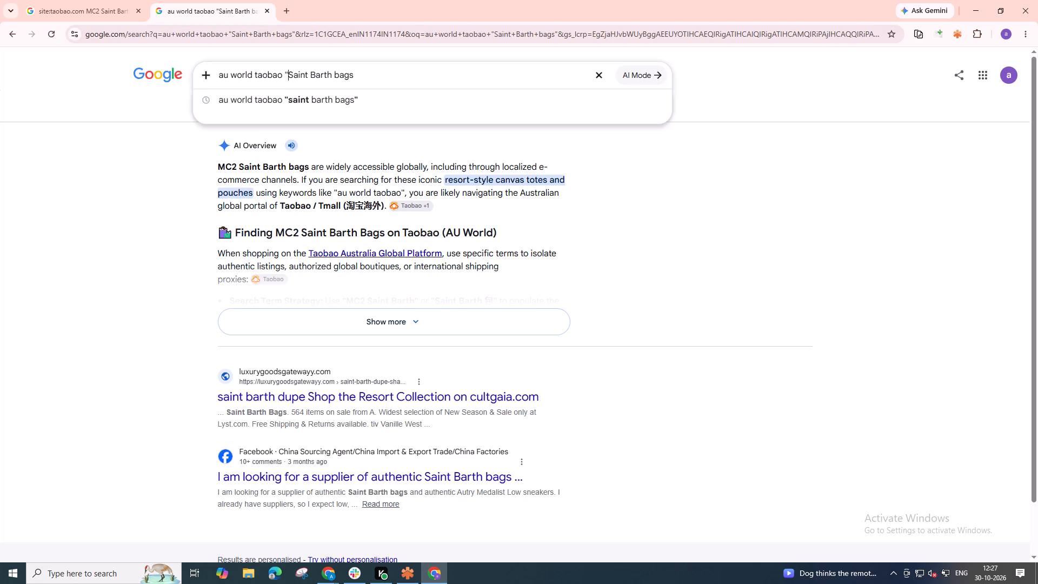
{"action": "key", "text": "BackSpace"}
{"action": "key", "text": "Return"}
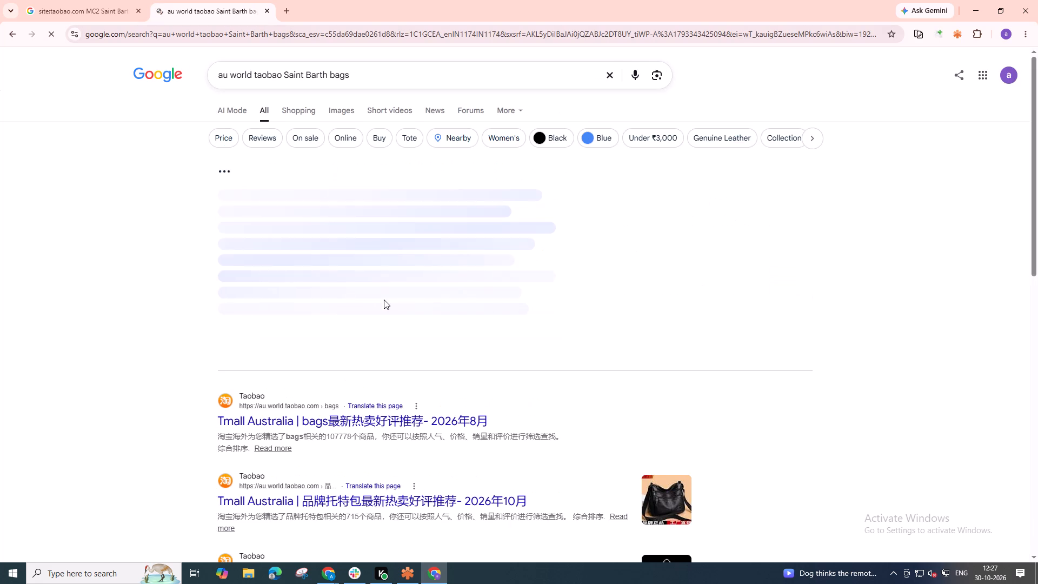
{"action": "scroll", "coordinate": [388, 295], "scroll_direction": "down", "scroll_amount": 4}
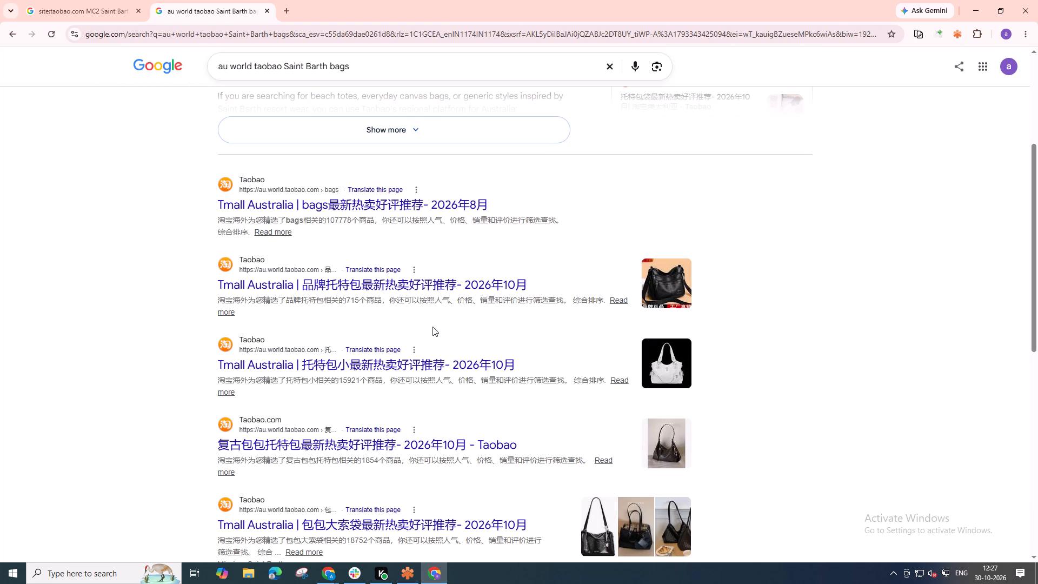
{"action": "scroll", "coordinate": [442, 359], "scroll_direction": "down", "scroll_amount": 7}
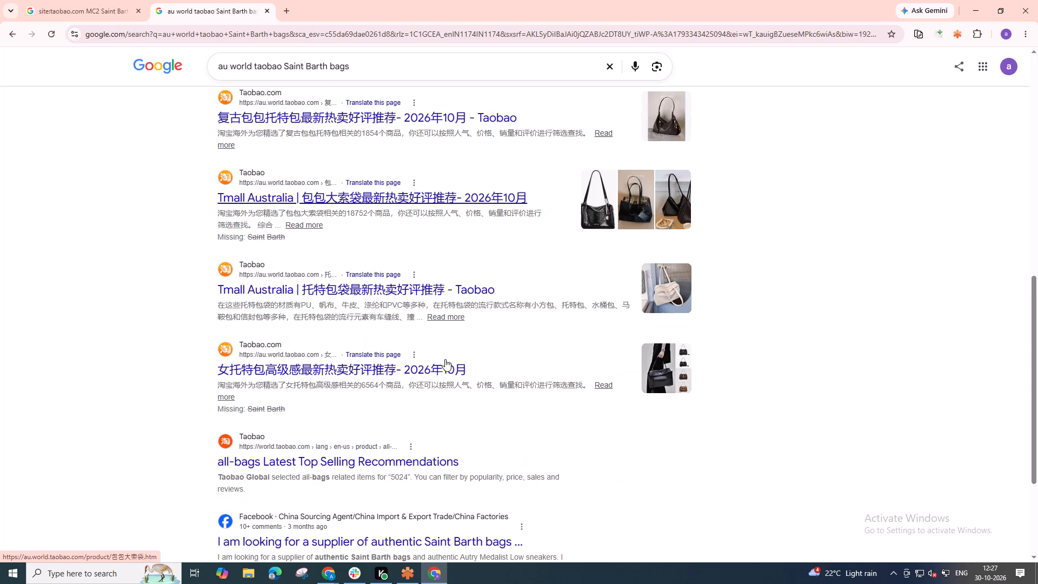
{"action": "scroll", "coordinate": [445, 359], "scroll_direction": "up", "scroll_amount": 14}
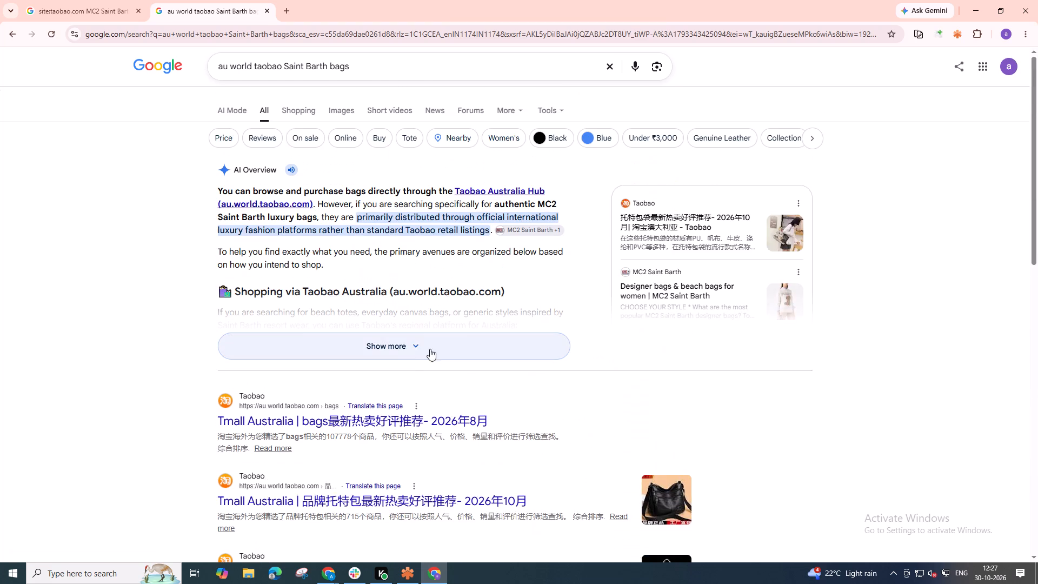
Copy "MC2 Saint Barth -" from the site:taobao.com query and replace Saint Barth with it in the au world taobao query.
{"action": "left_click", "coordinate": [83, 0]}
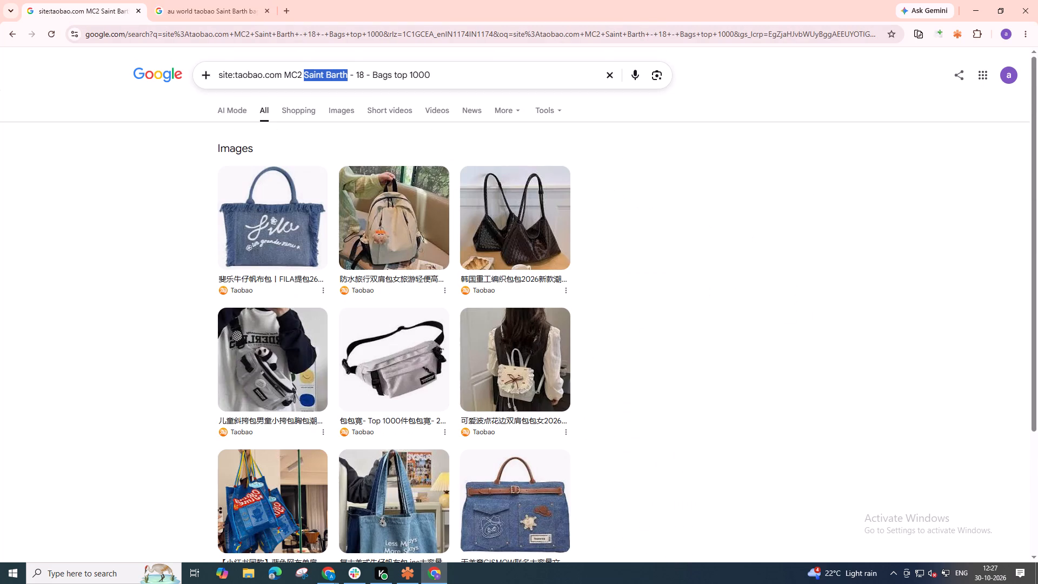
{"action": "double_click", "coordinate": [287, 74]}
{"action": "left_click", "coordinate": [351, 74], "text": "shift"}
{"action": "key", "text": "ctrl+c"}
{"action": "left_click", "coordinate": [247, 0]}
{"action": "double_click", "coordinate": [292, 71]}
{"action": "left_click", "coordinate": [352, 78], "text": "shift"}
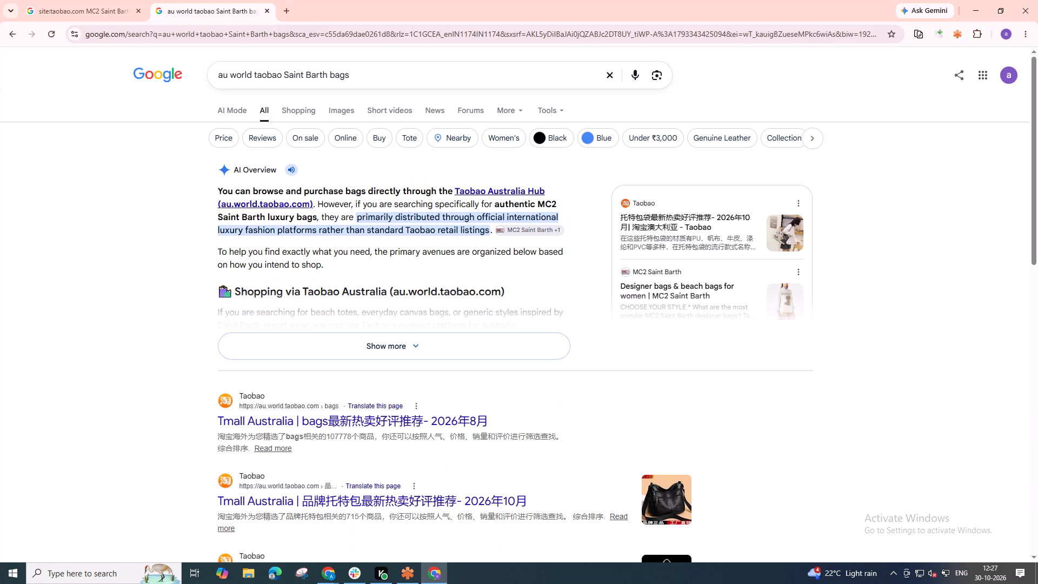
{"action": "double_click", "coordinate": [291, 69]}
{"action": "left_click", "coordinate": [329, 76], "text": "shift"}
{"action": "key", "text": "ctrl+v"}
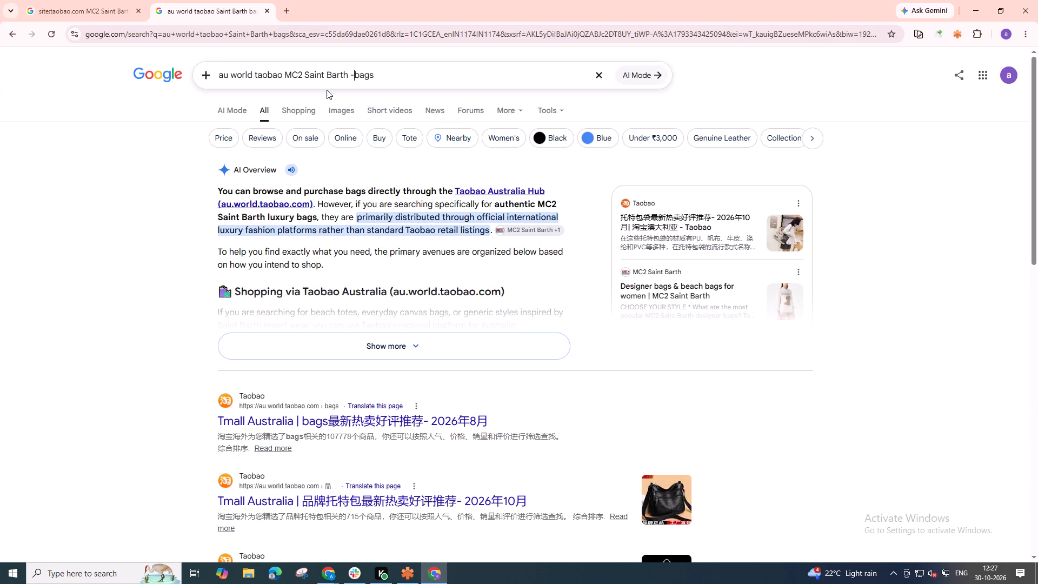
Remove the hyphen from the query and search for au world taobao MC2 Saint Barth bags.
{"action": "key", "text": "space"}
{"action": "key", "text": "BackSpace"}
{"action": "key", "text": "BackSpace"}
{"action": "key", "text": "BackSpace"}
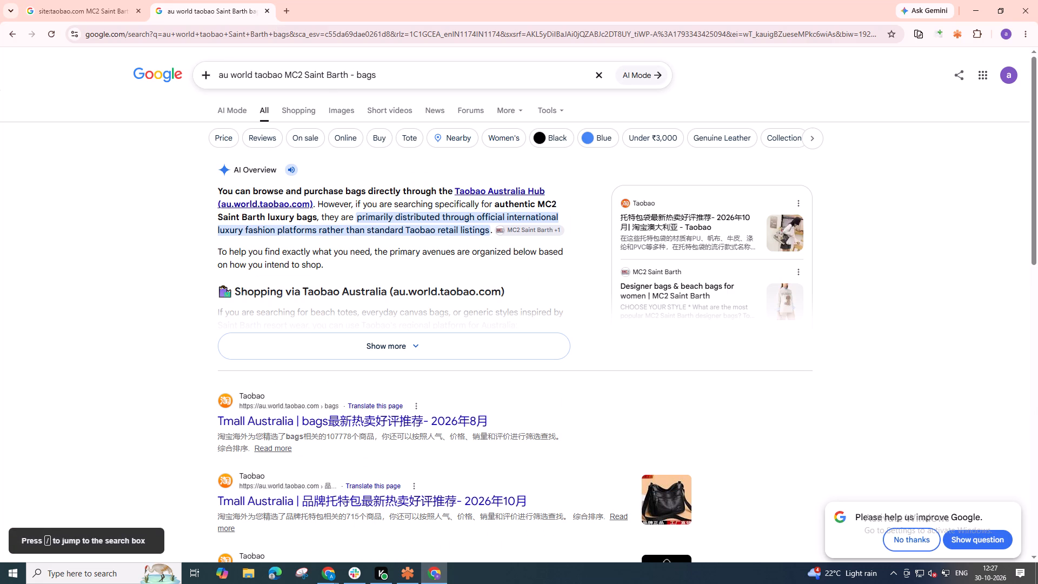
{"action": "key", "text": "BackSpace"}
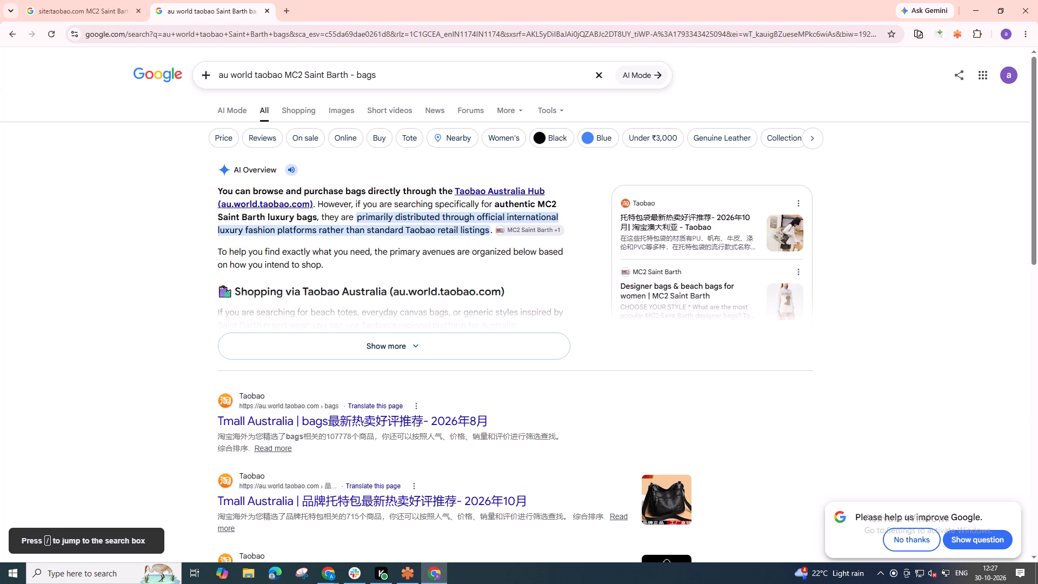
{"action": "key", "text": "slash"}
{"action": "left_click", "coordinate": [356, 73]}
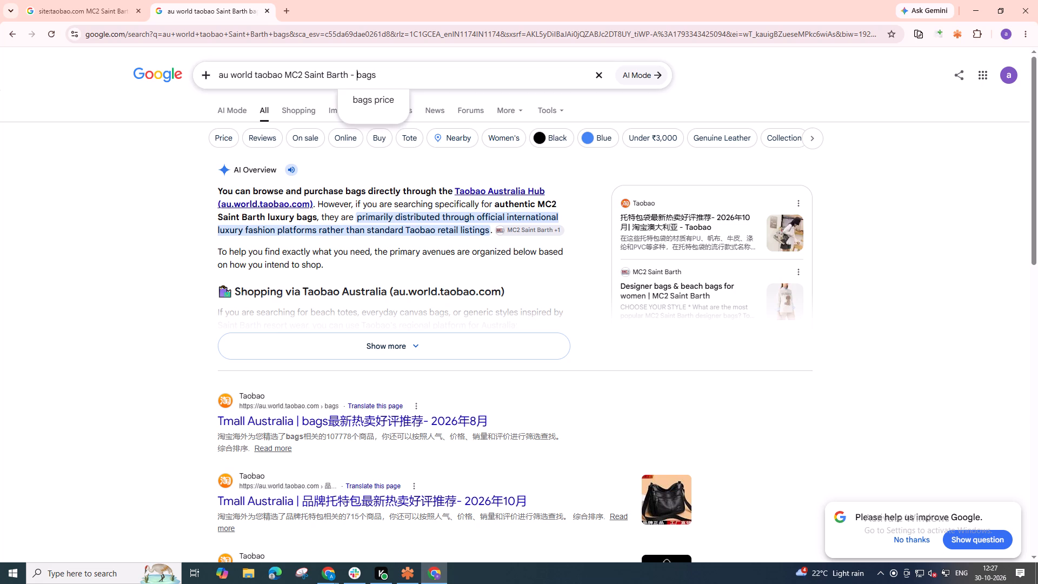
{"action": "key", "text": "BackSpace"}
{"action": "key", "text": "BackSpace"}
{"action": "key", "text": "Return"}
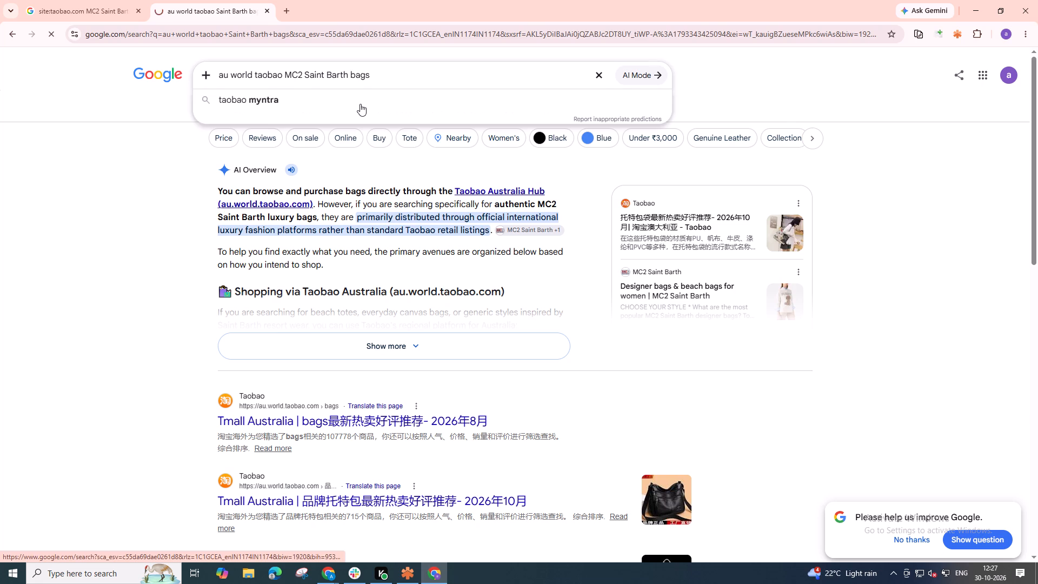
Scan the results, open the Taobao "Top 500件mc2saint" result in a new tab, and close it after viewing.
{"action": "scroll", "coordinate": [437, 238], "scroll_direction": "down", "scroll_amount": 3}
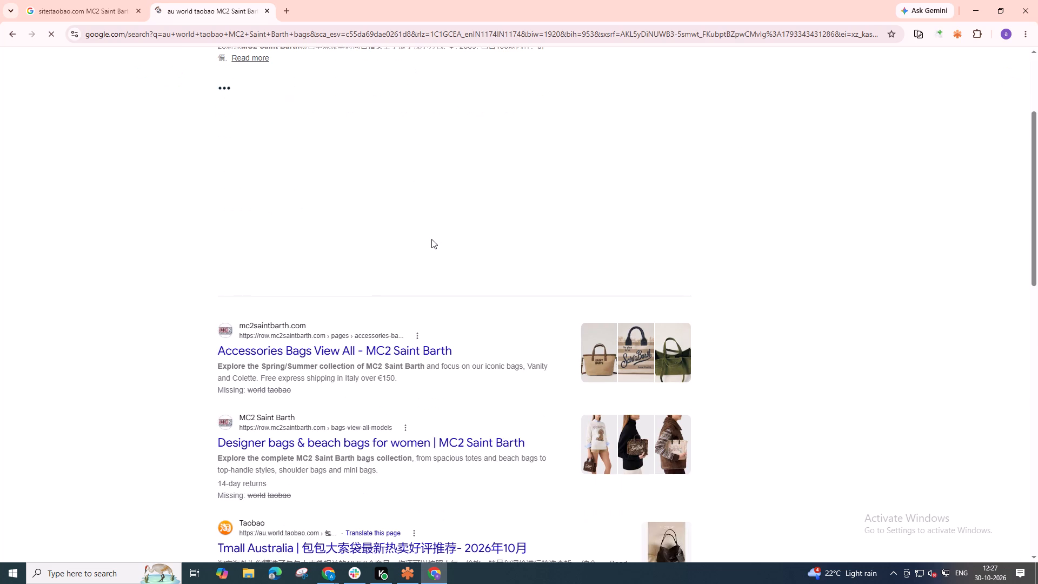
{"action": "scroll", "coordinate": [431, 239], "scroll_direction": "down", "scroll_amount": 2}
{"action": "scroll", "coordinate": [443, 237], "scroll_direction": "up", "scroll_amount": 7}
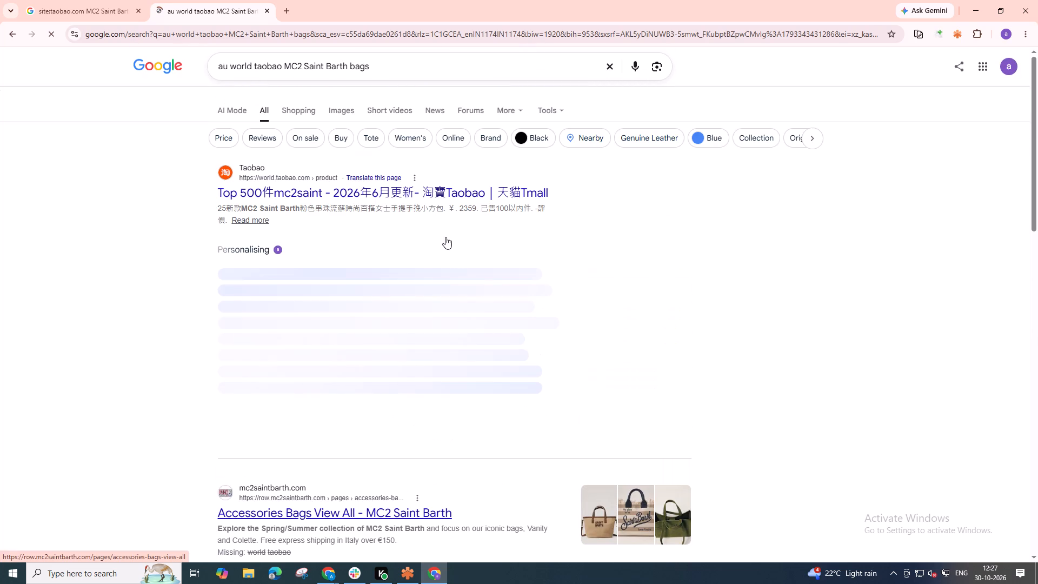
{"action": "middle_click", "coordinate": [314, 197]}
{"action": "left_click", "coordinate": [335, 0]}
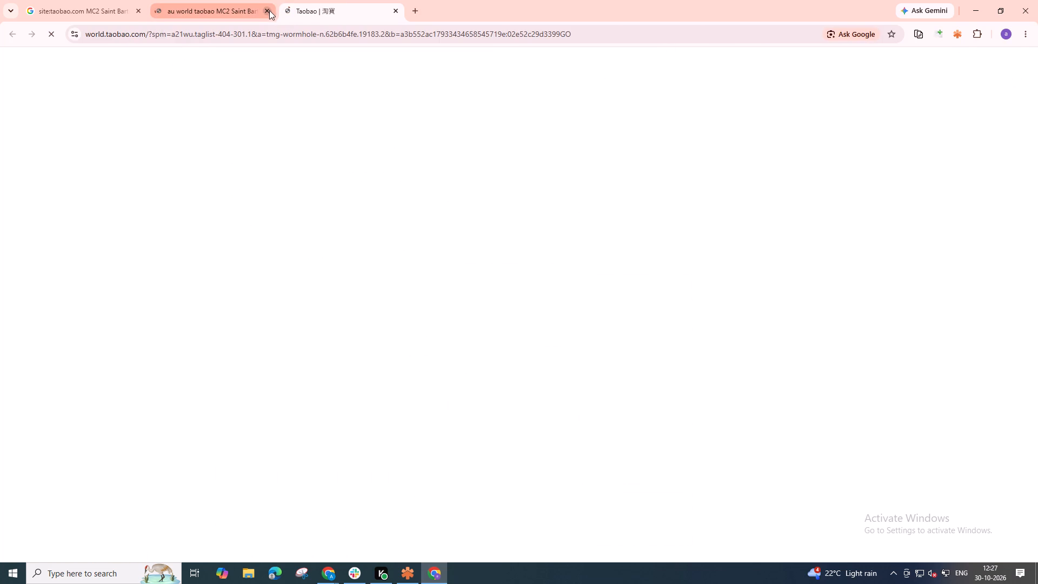
{"action": "left_click", "coordinate": [396, 10]}
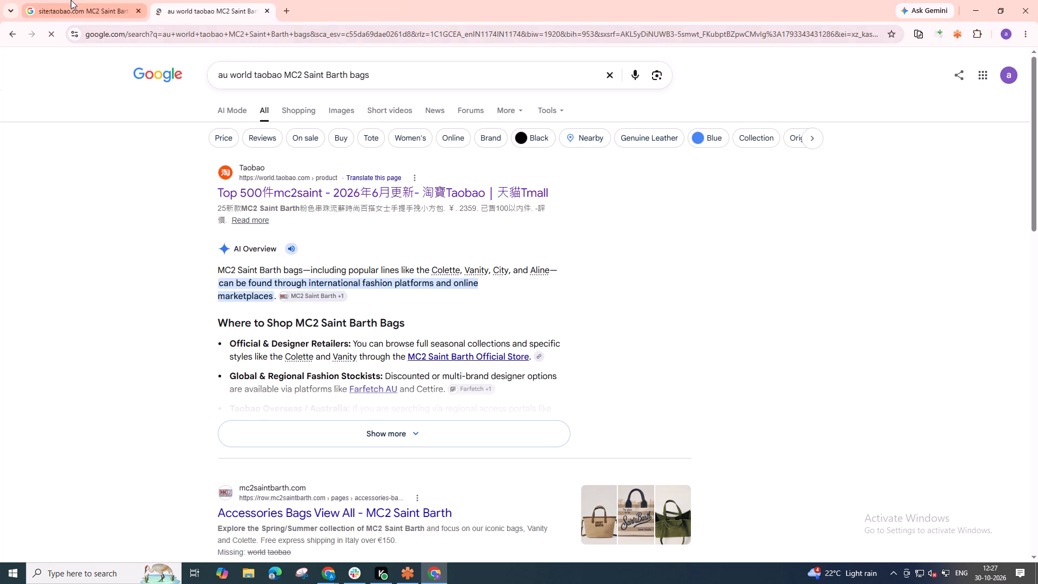
In the first search tab, replace "18 - Bags top 1000" with bag and search for site:taobao.com MC2 Saint Barth - bag.
{"action": "left_click", "coordinate": [71, 0]}
{"action": "scroll", "coordinate": [325, 315], "scroll_direction": "up", "scroll_amount": 5}
{"action": "scroll", "coordinate": [335, 363], "scroll_direction": "up", "scroll_amount": 5}
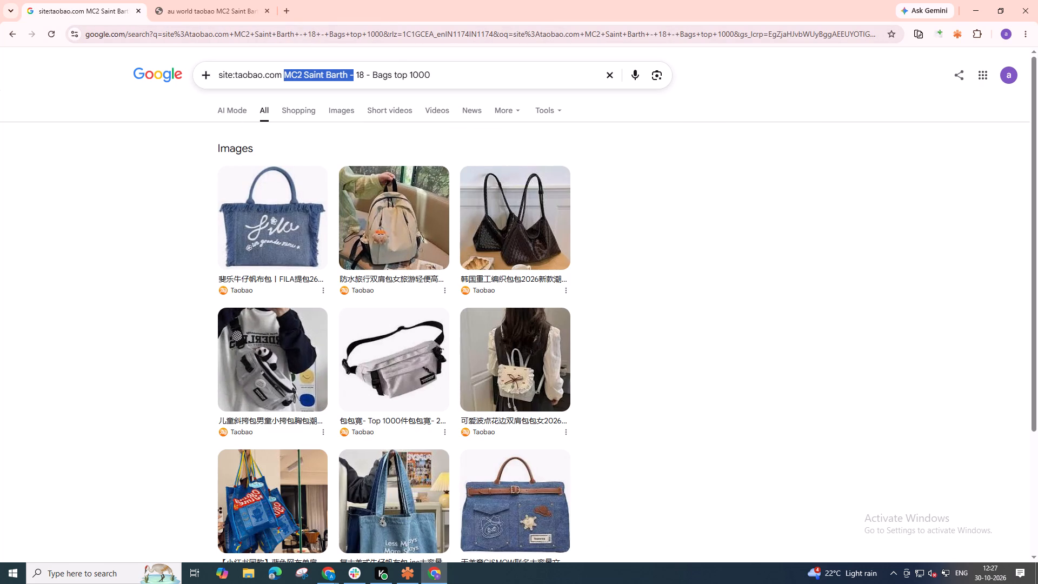
{"action": "left_click_drag", "start_coordinate": [357, 74], "coordinate": [458, 72]}
{"action": "key", "text": "Delete"}
{"action": "type", "text": "bag"}
{"action": "key", "text": "Return"}
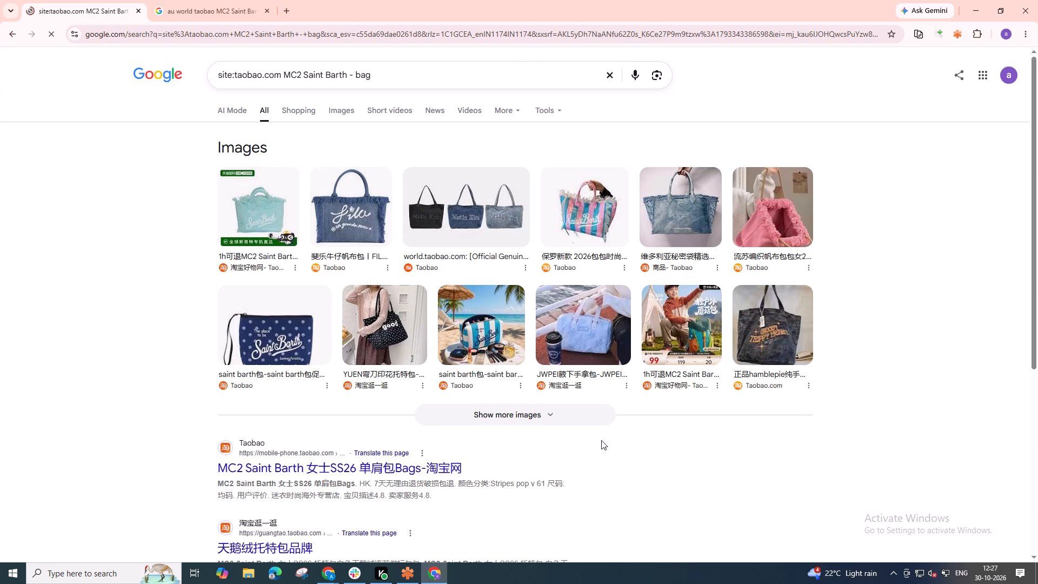
Expand the image results and examine them for MC2 Saint Barth bag listings on Taobao.
{"action": "left_click", "coordinate": [600, 413]}
{"action": "scroll", "coordinate": [600, 413], "scroll_direction": "down", "scroll_amount": 4}
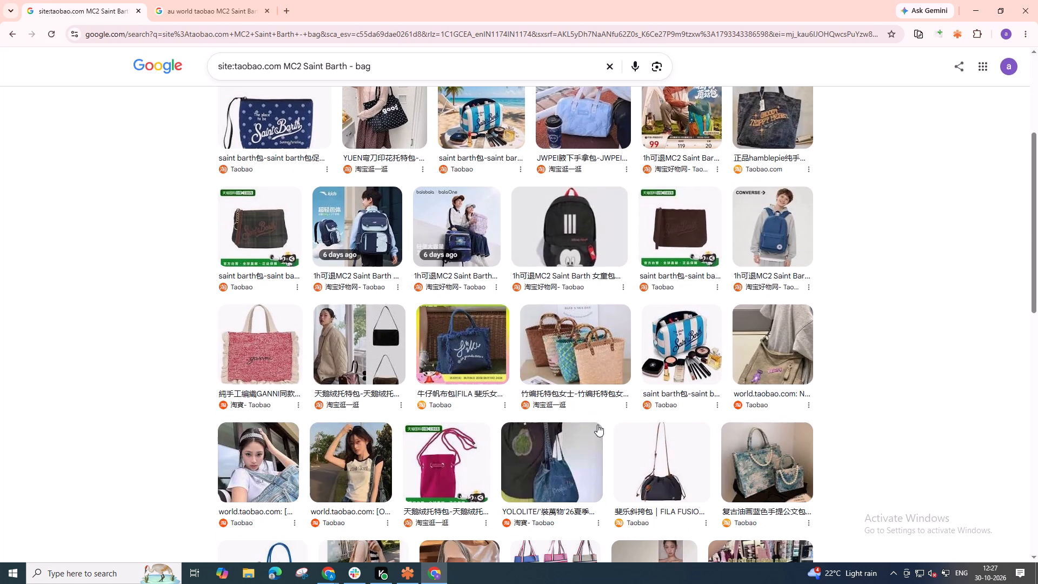
{"action": "scroll", "coordinate": [603, 429], "scroll_direction": "down", "scroll_amount": 7}
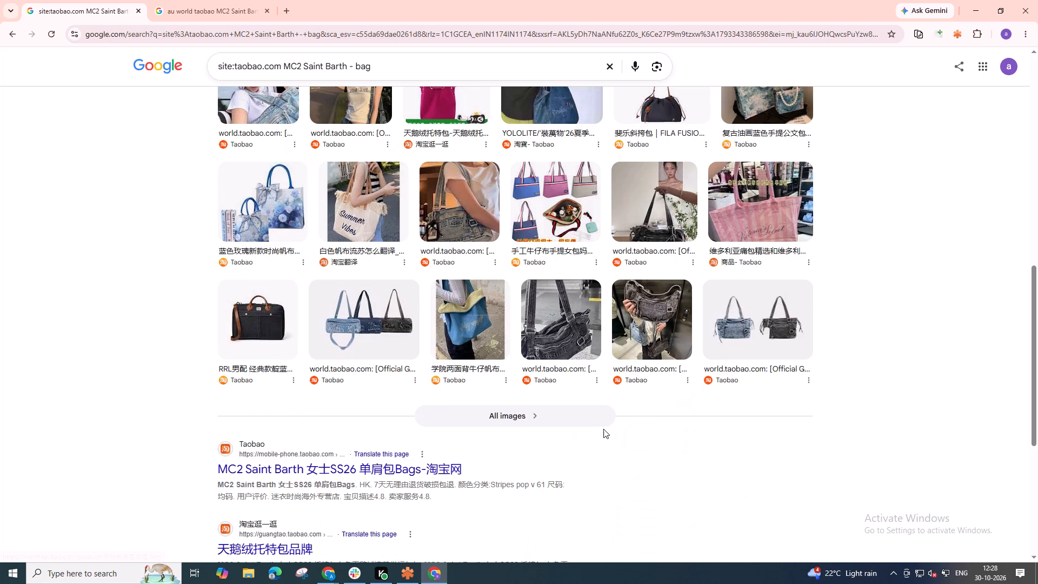
{"action": "scroll", "coordinate": [603, 429], "scroll_direction": "up", "scroll_amount": 17}
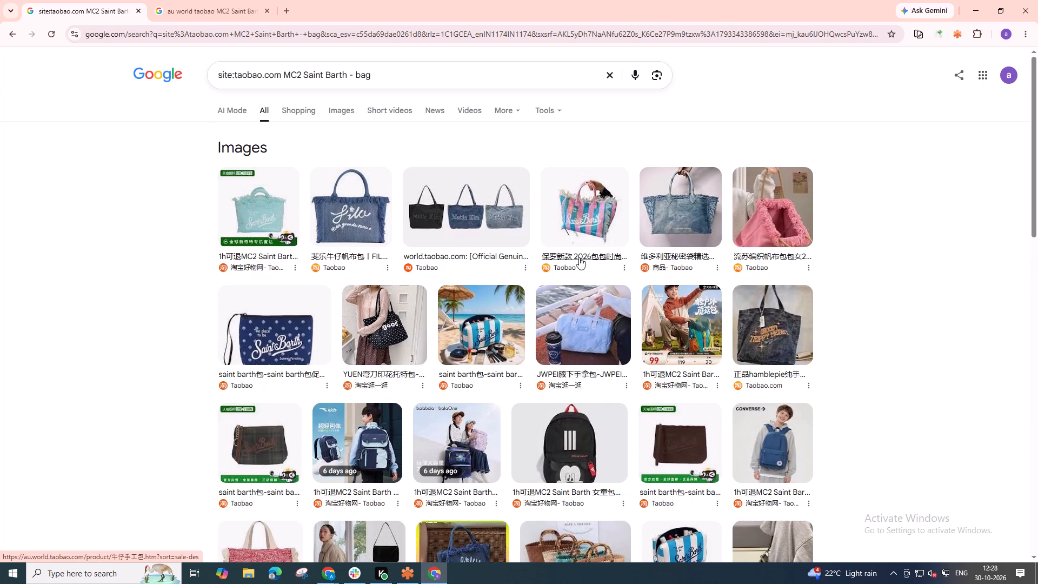
Open the turquoise MC2 Saint Barth girls' bag VAMI00801182H article and copy the purchase link of the featured product.
{"action": "middle_click", "coordinate": [267, 261]}
{"action": "left_click", "coordinate": [206, 0]}
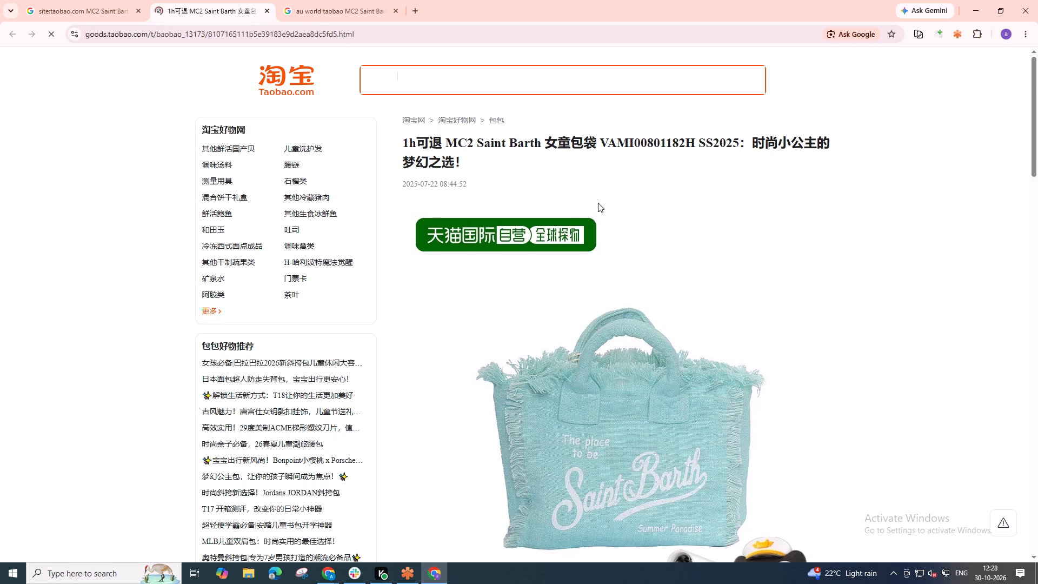
{"action": "scroll", "coordinate": [601, 237], "scroll_direction": "down", "scroll_amount": 5}
{"action": "scroll", "coordinate": [599, 237], "scroll_direction": "down", "scroll_amount": 18}
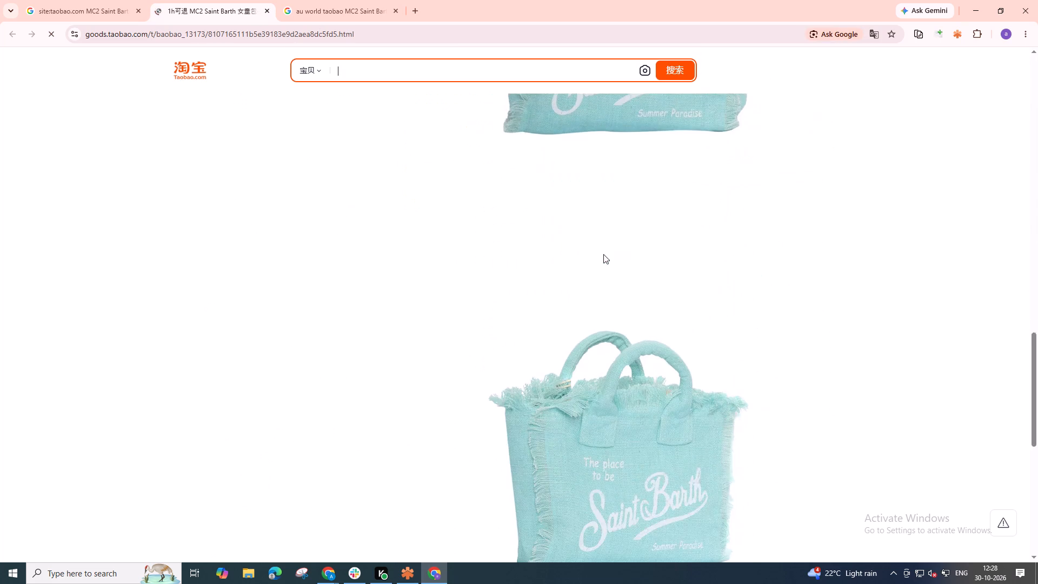
{"action": "scroll", "coordinate": [603, 254], "scroll_direction": "down", "scroll_amount": 10}
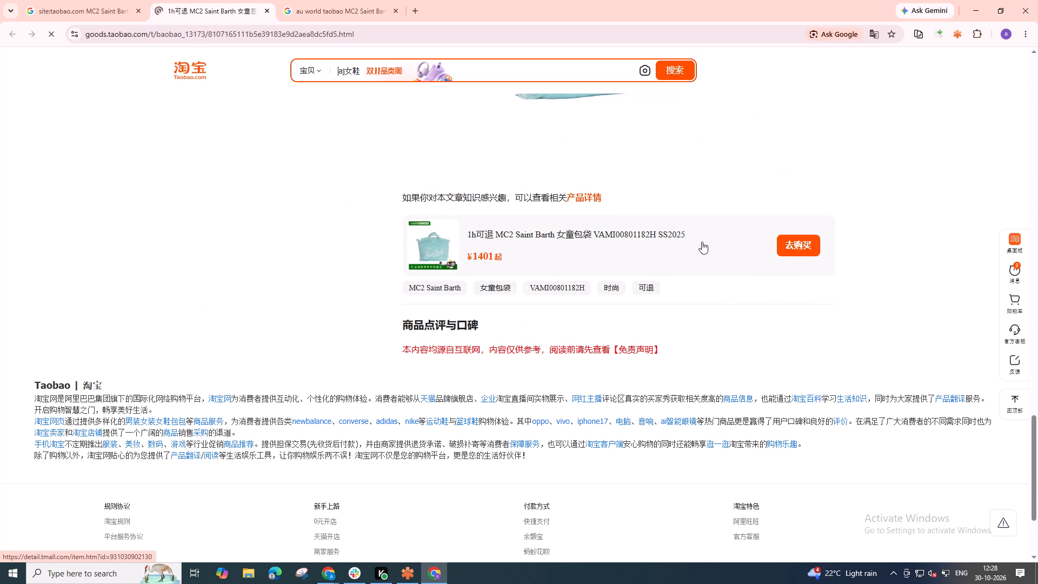
{"action": "right_click", "coordinate": [799, 243]}
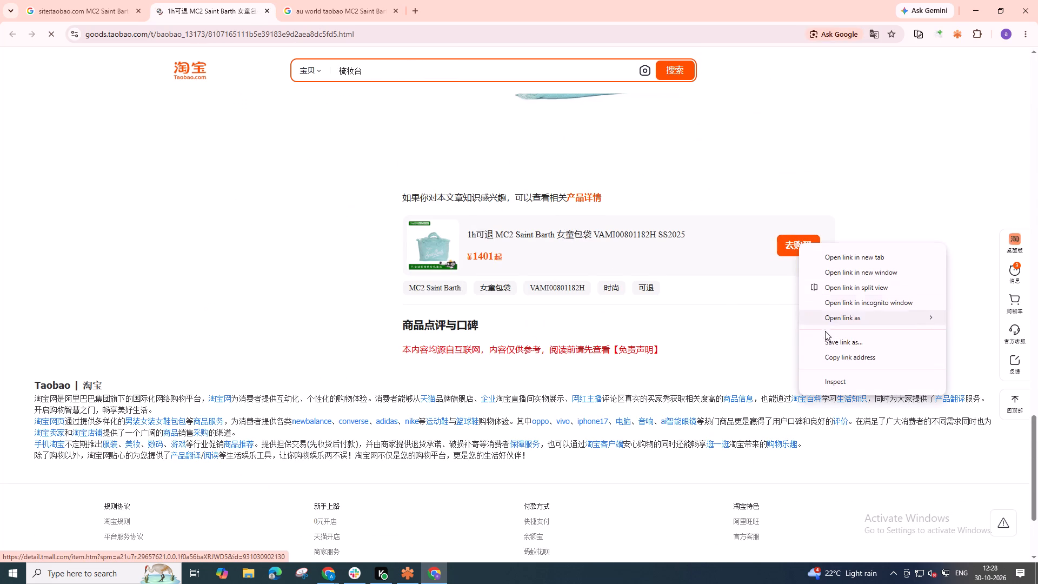
{"action": "left_click", "coordinate": [830, 352]}
Paste the copied Tmall product link into cell C27679 of the New Work sheet, and close the Taobao article tab.
{"action": "key", "text": "alt+Tab"}
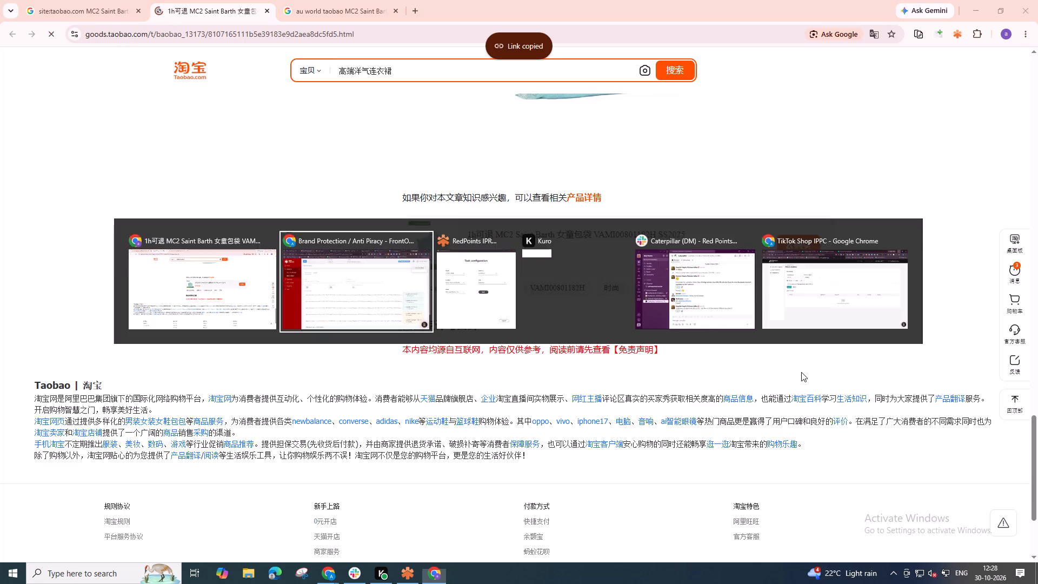
{"action": "left_click", "coordinate": [377, 0]}
{"action": "left_click", "coordinate": [398, 305]}
{"action": "key", "text": "ctrl+v"}
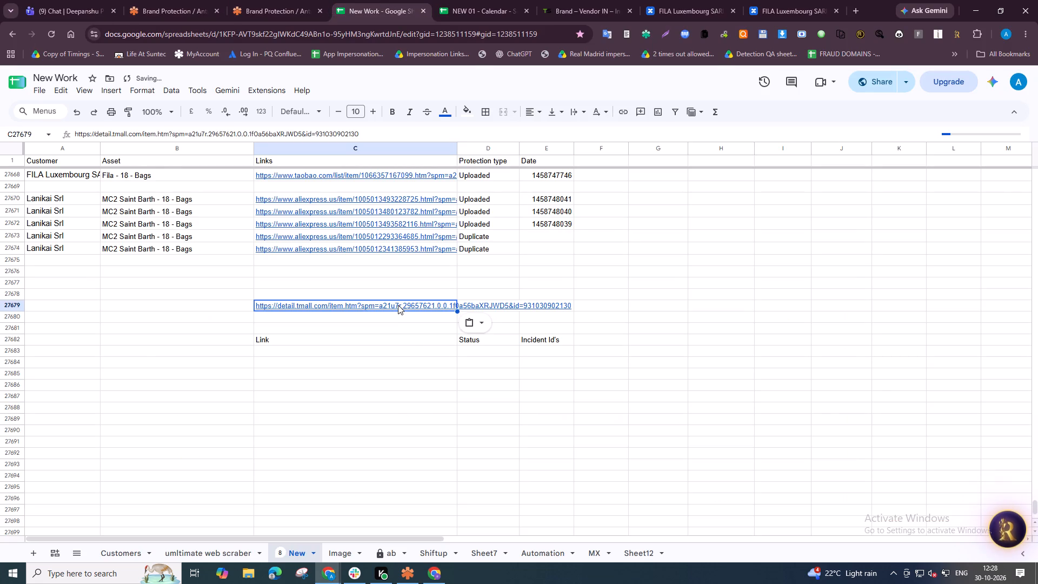
{"action": "left_click", "coordinate": [399, 334]}
{"action": "key", "text": "alt+Tab"}
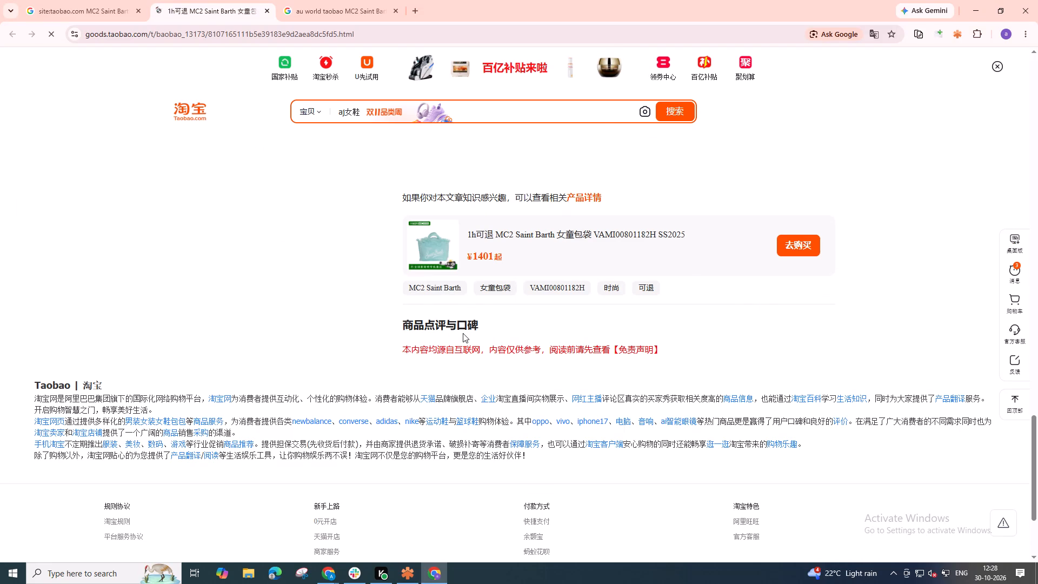
{"action": "key", "text": "ctrl+w"}
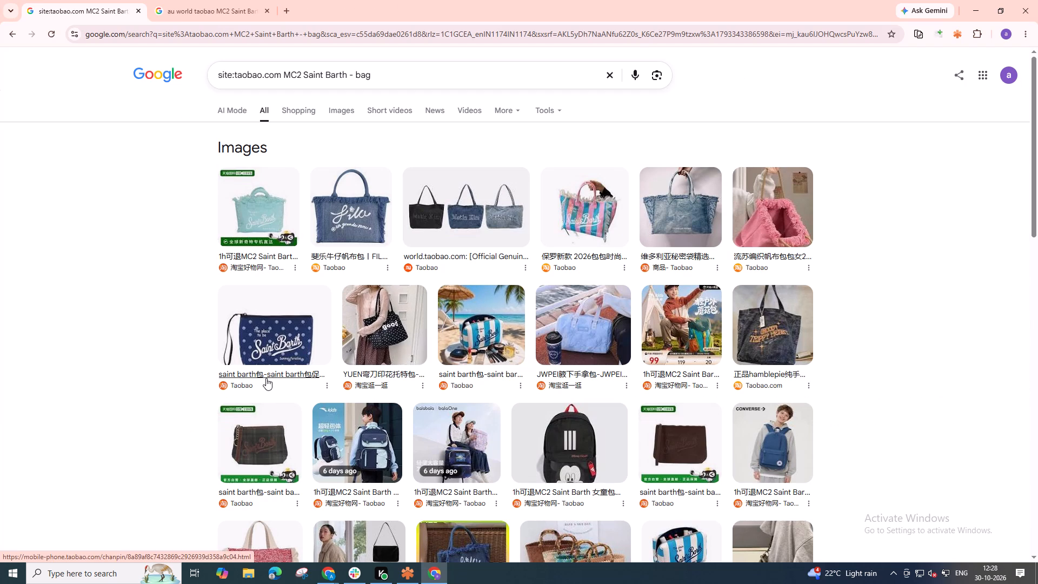
Search for site:taobao.com MC2 Saint Barth - bag top 50, browse the expanded and full image results, and close both search tabs.
{"action": "left_click", "coordinate": [383, 81]}
{"action": "key", "text": "space"}
{"action": "type", "text": "top 50"}
{"action": "key", "text": "Return"}
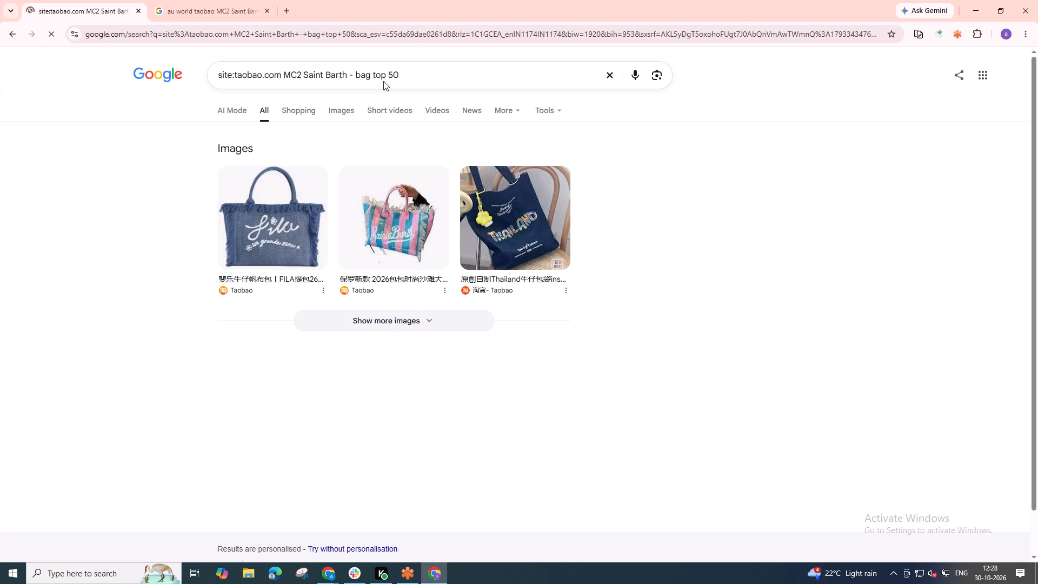
{"action": "left_click", "coordinate": [435, 321]}
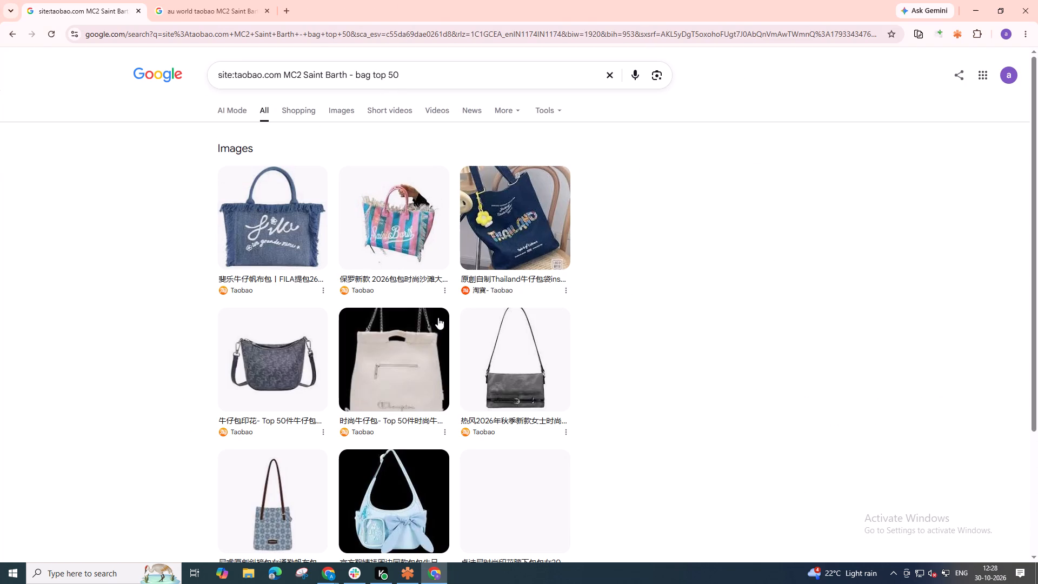
{"action": "scroll", "coordinate": [463, 437], "scroll_direction": "down", "scroll_amount": 5}
{"action": "scroll", "coordinate": [465, 433], "scroll_direction": "up", "scroll_amount": 3}
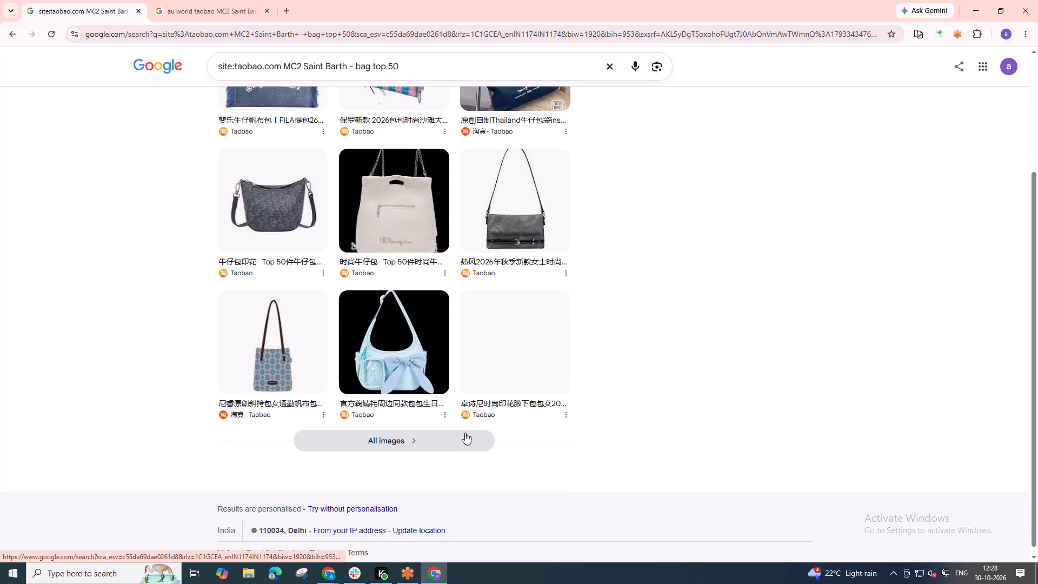
{"action": "scroll", "coordinate": [465, 433], "scroll_direction": "up", "scroll_amount": 3}
{"action": "left_click", "coordinate": [341, 111]}
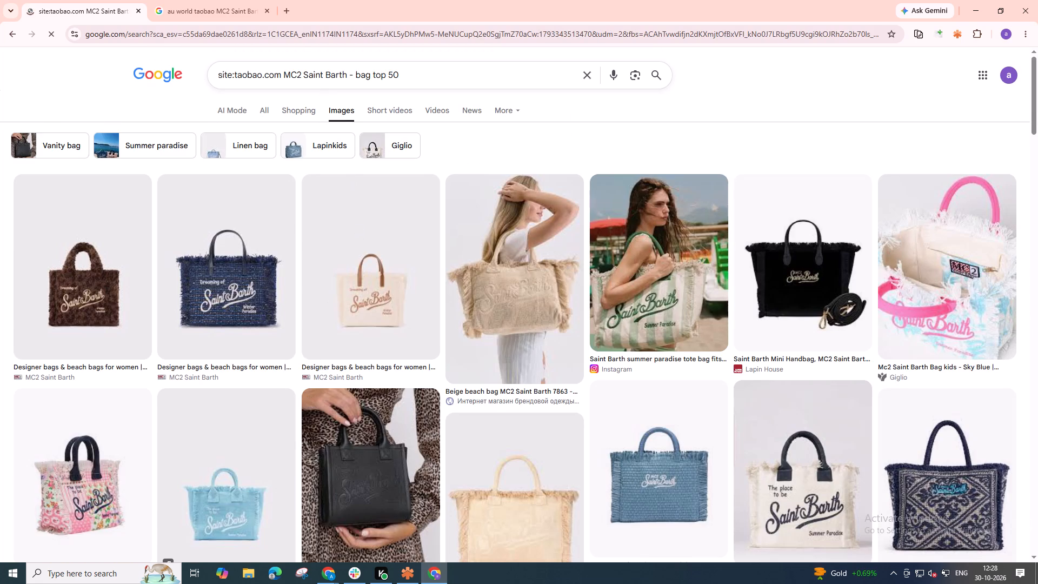
{"action": "key", "text": "ctrl+w"}
{"action": "key", "text": "ctrl+w"}
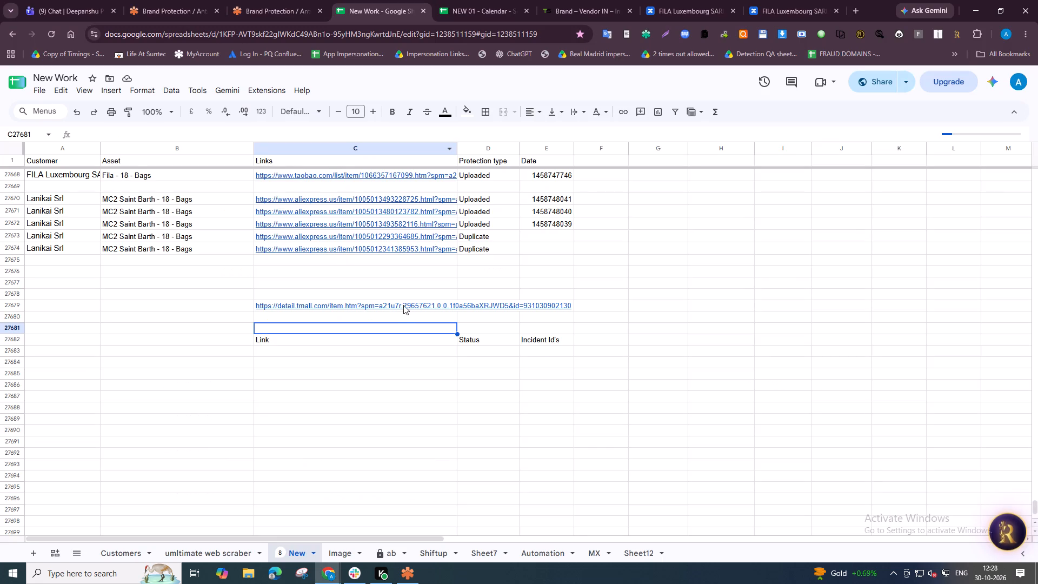
{"action": "left_click", "coordinate": [403, 305]}
{"action": "double_click", "coordinate": [323, 135]}
{"action": "key", "text": "ctrl+c"}
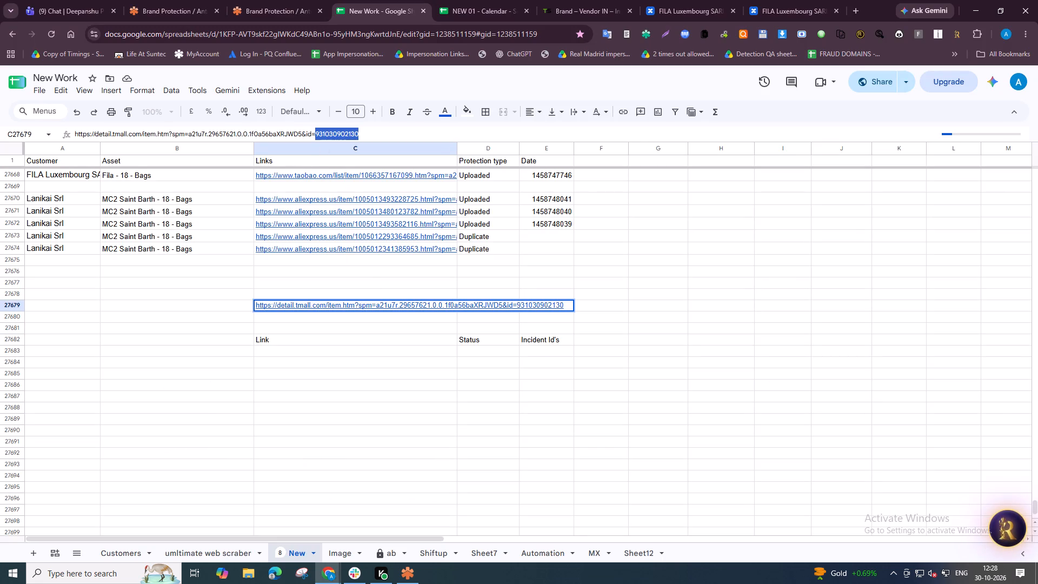
Open the Lovegobuy shortcut in a new browser window and start the 1ClickVPN connection.
{"action": "key", "text": "ctrl+n"}
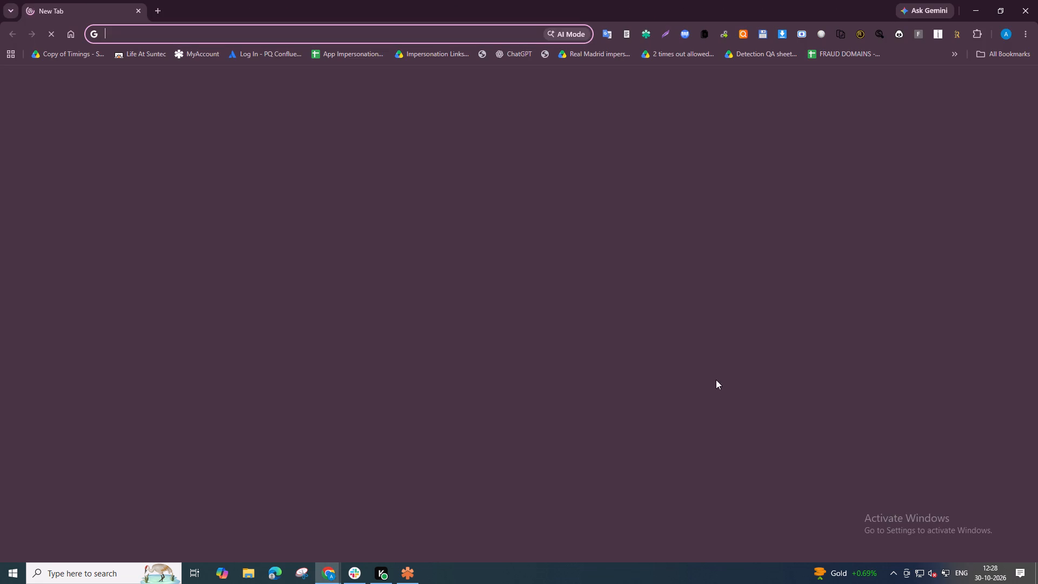
{"action": "left_click", "coordinate": [695, 312]}
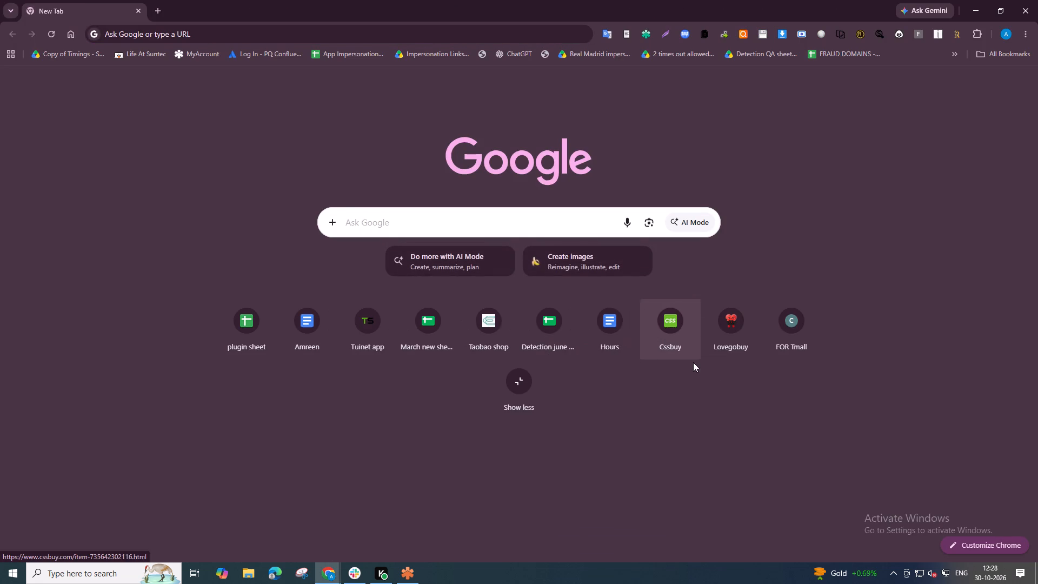
{"action": "left_click", "coordinate": [723, 331]}
{"action": "left_click", "coordinate": [677, 29]}
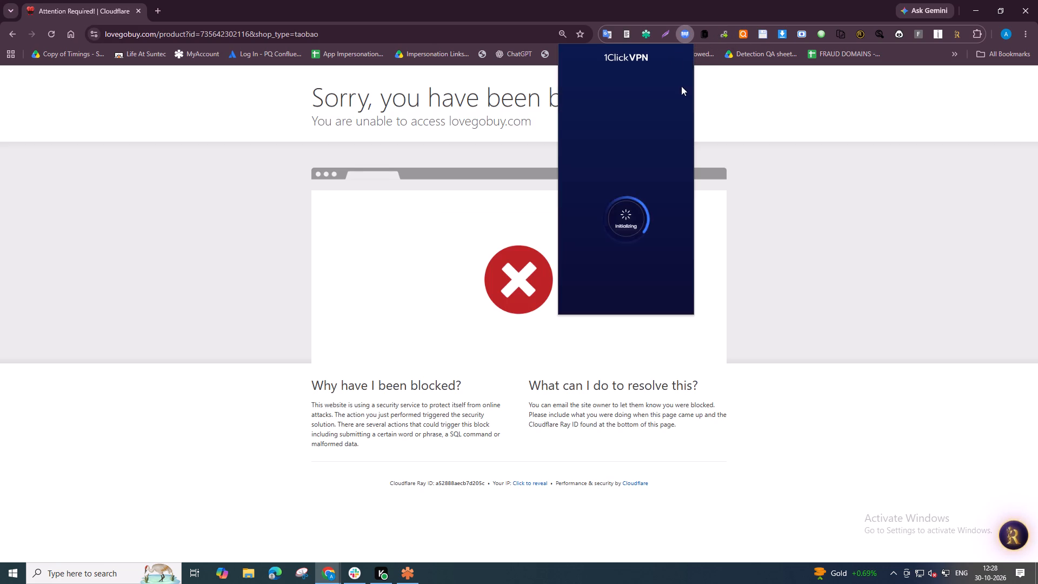
{"action": "left_click", "coordinate": [634, 205]}
{"action": "double_click", "coordinate": [218, 33]}
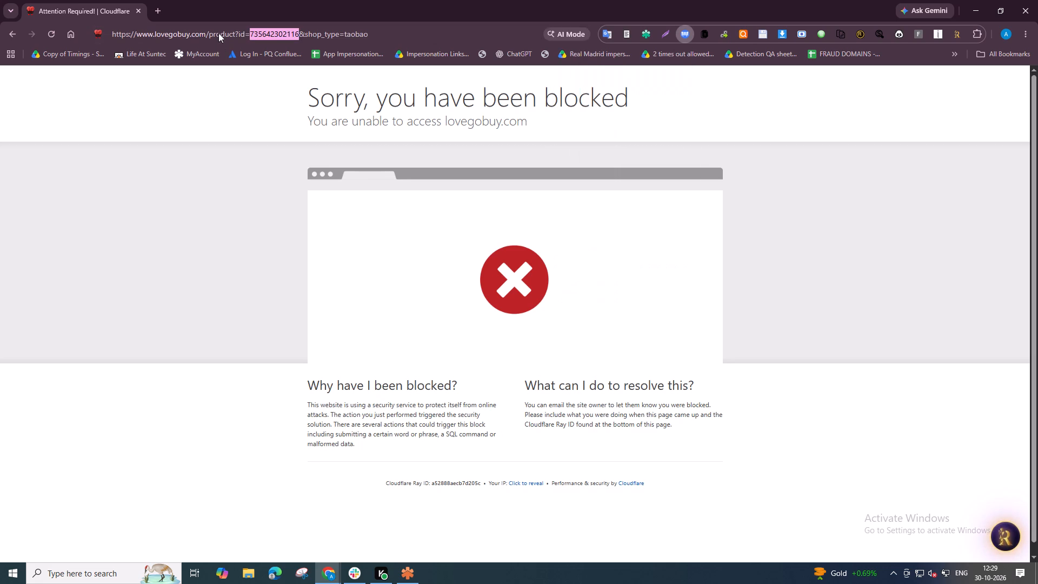
{"action": "key", "text": "ctrl+v"}
{"action": "key", "text": "Return"}
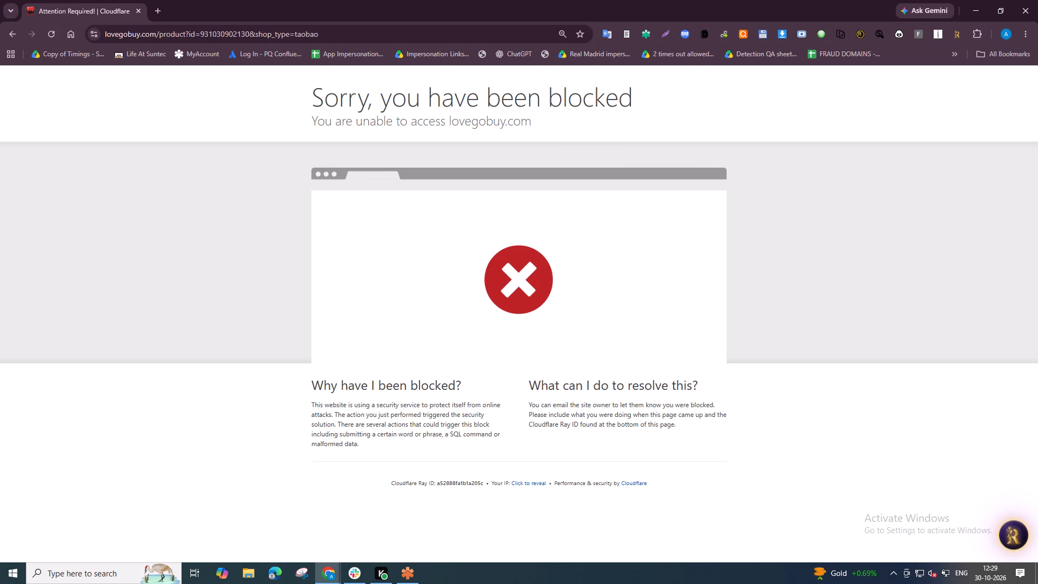
{"action": "left_click", "coordinate": [218, 33]}
{"action": "key", "text": "Return"}
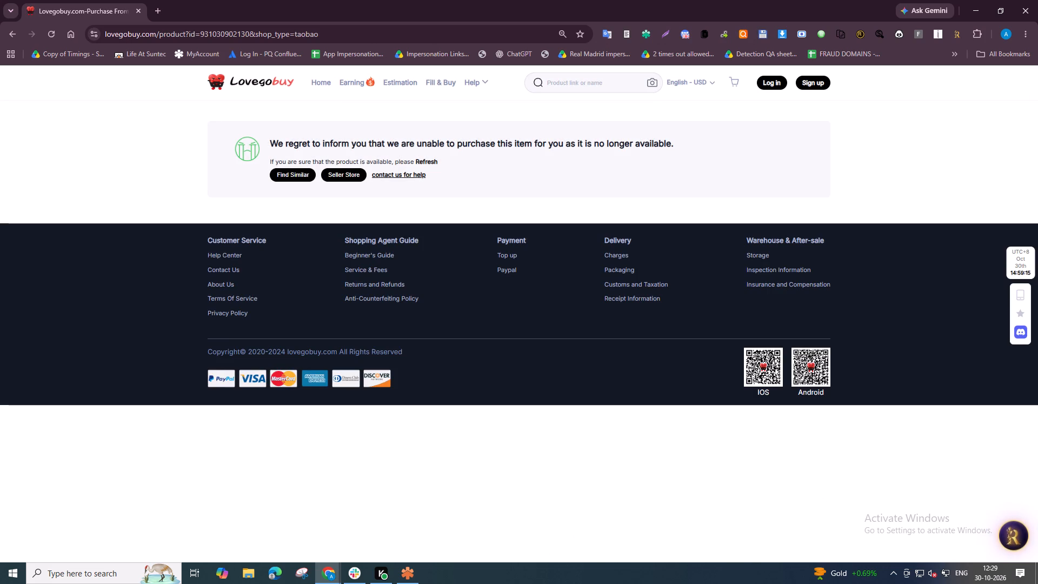
{"action": "left_click", "coordinate": [673, 220]}
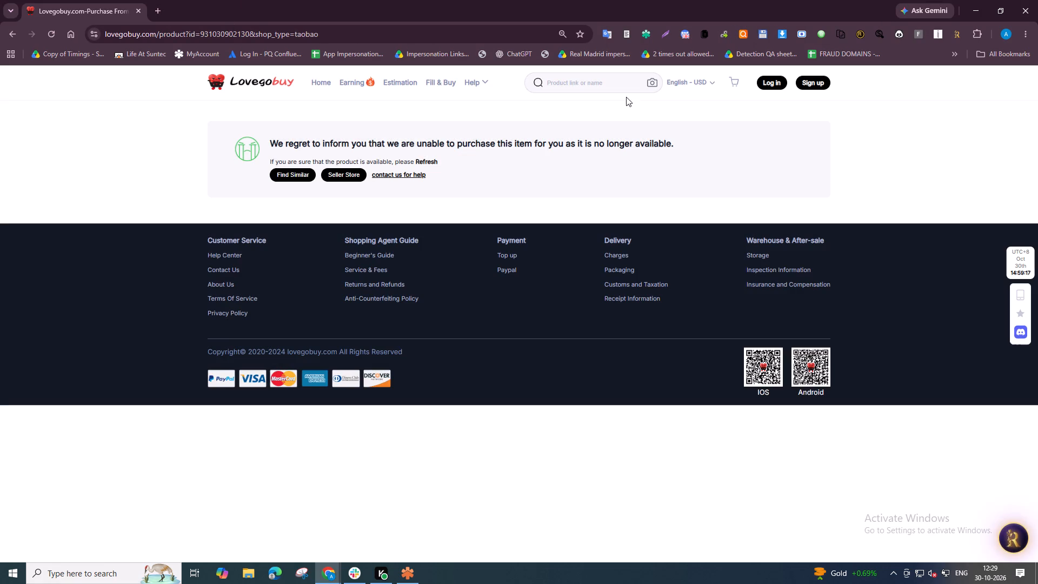
Run a Lovegobuy image search with the "saint bag" picture from the Amreen folder.
{"action": "left_click", "coordinate": [655, 83]}
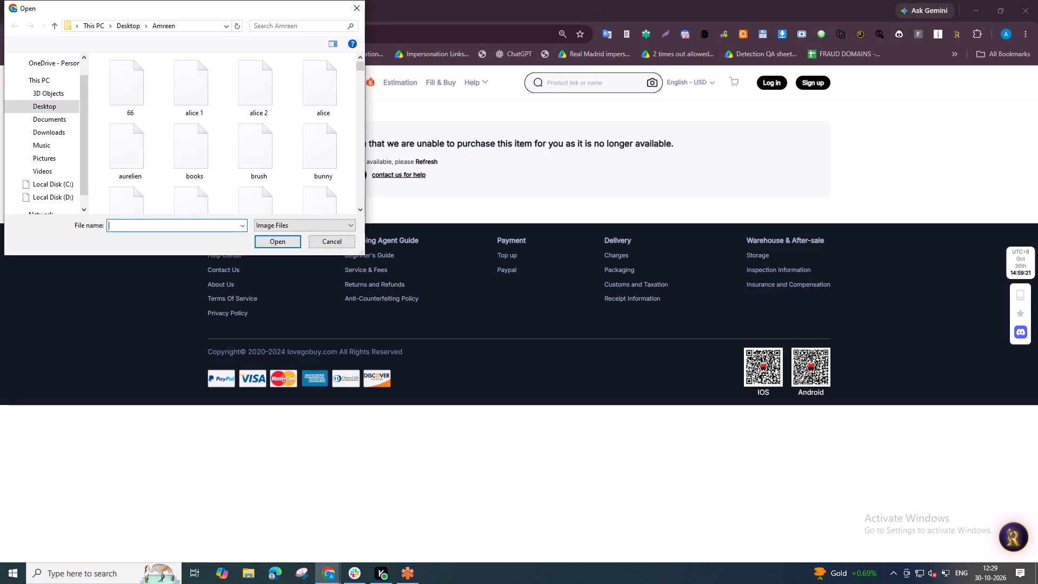
{"action": "left_click", "coordinate": [294, 30]}
{"action": "left_click", "coordinate": [292, 28]}
{"action": "type", "text": "sai"}
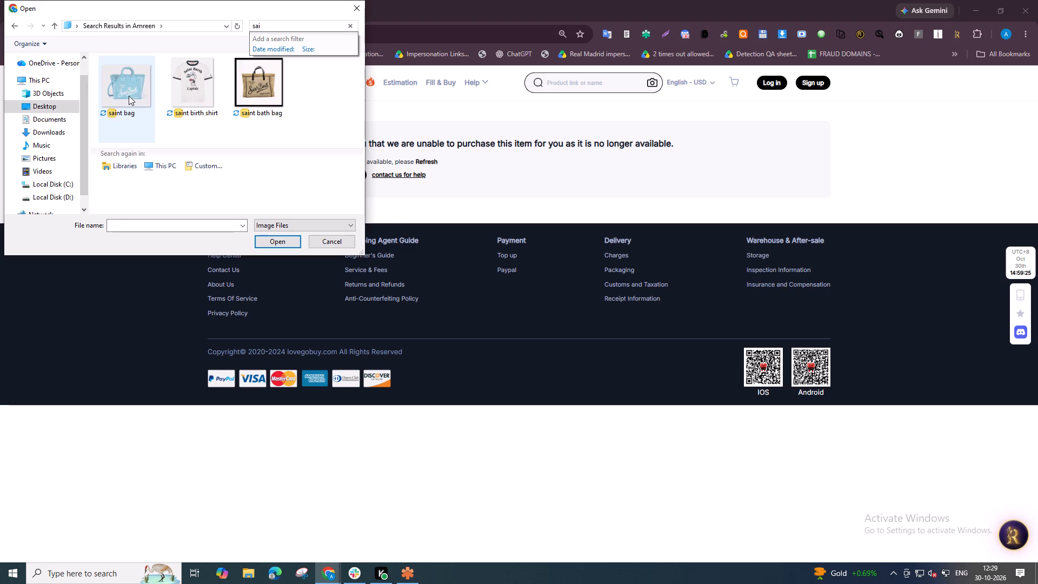
{"action": "left_click", "coordinate": [129, 96]}
{"action": "left_click", "coordinate": [288, 236]}
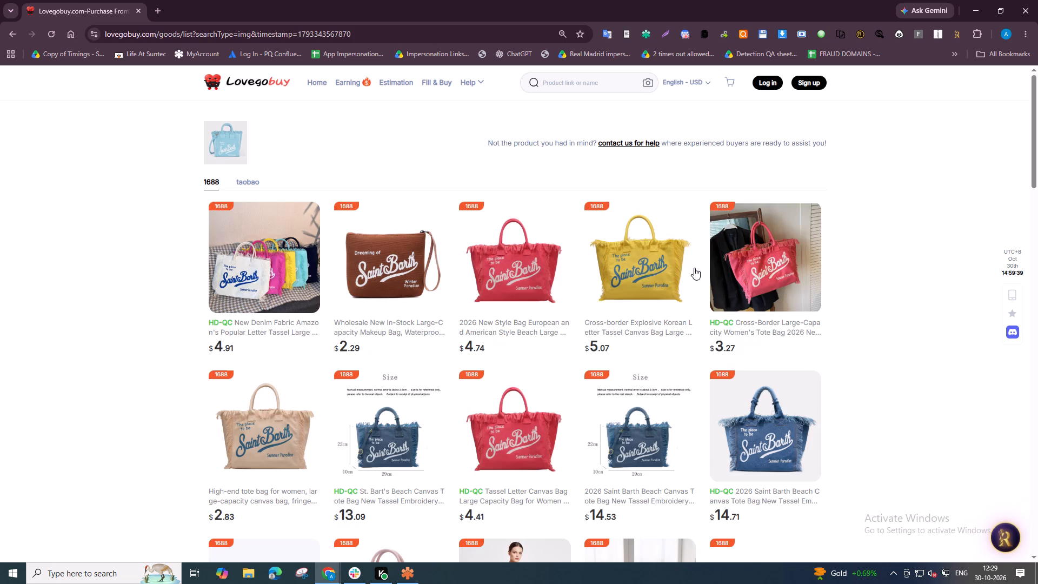
Open the ten bag listings in the first two rows of the 1688 image results in separate tabs.
{"action": "left_click", "coordinate": [259, 276], "text": "ctrl"}
{"action": "left_click", "coordinate": [389, 263], "text": "ctrl"}
{"action": "left_click", "coordinate": [504, 267], "text": "ctrl"}
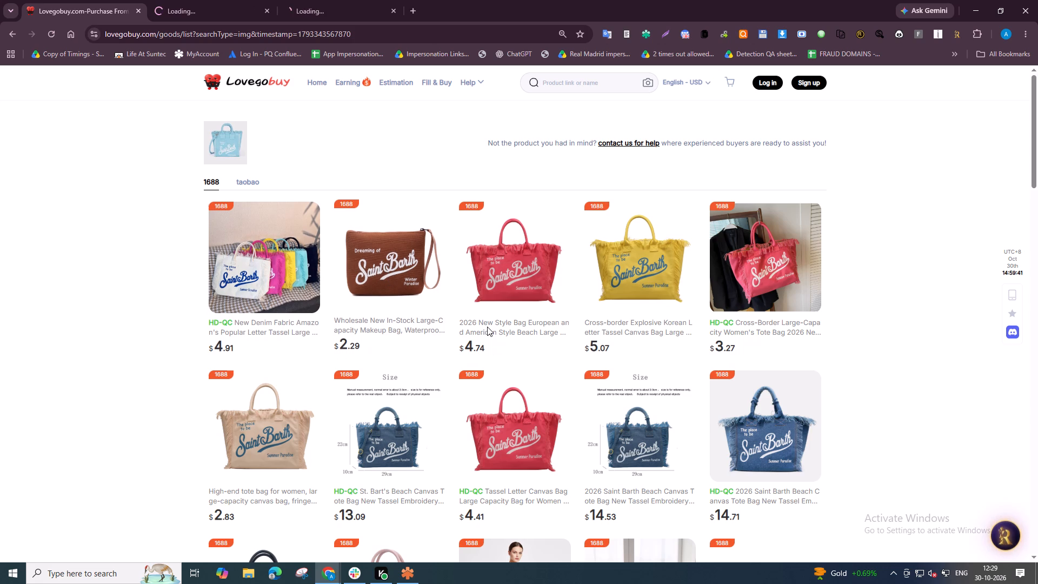
{"action": "left_click", "coordinate": [616, 265], "text": "ctrl"}
{"action": "left_click", "coordinate": [779, 257], "text": "ctrl"}
{"action": "left_click", "coordinate": [763, 430], "text": "ctrl"}
{"action": "left_click", "coordinate": [656, 442], "text": "ctrl"}
{"action": "left_click", "coordinate": [555, 449], "text": "ctrl"}
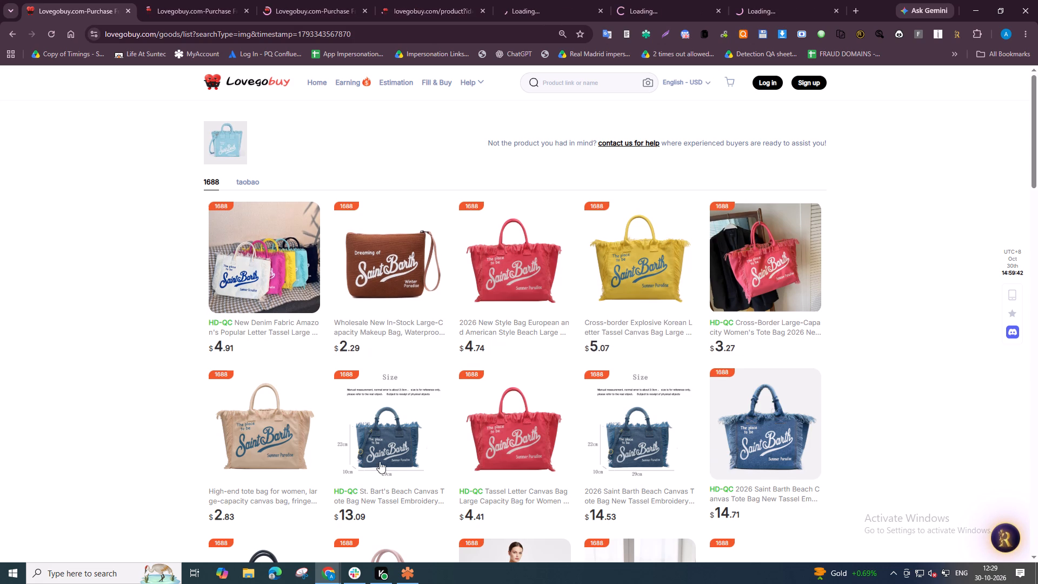
{"action": "left_click", "coordinate": [374, 456], "text": "ctrl"}
{"action": "left_click", "coordinate": [271, 450], "text": "ctrl"}
Examine the remaining 1688 image results for further Saint Barth bag listings.
{"action": "scroll", "coordinate": [354, 433], "scroll_direction": "down", "scroll_amount": 6}
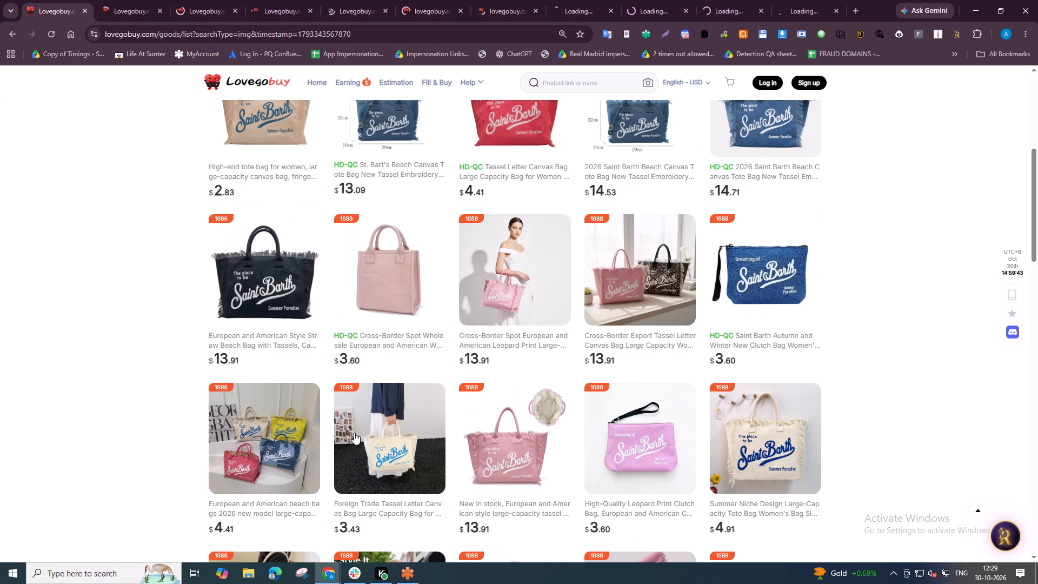
{"action": "scroll", "coordinate": [354, 433], "scroll_direction": "down", "scroll_amount": 11}
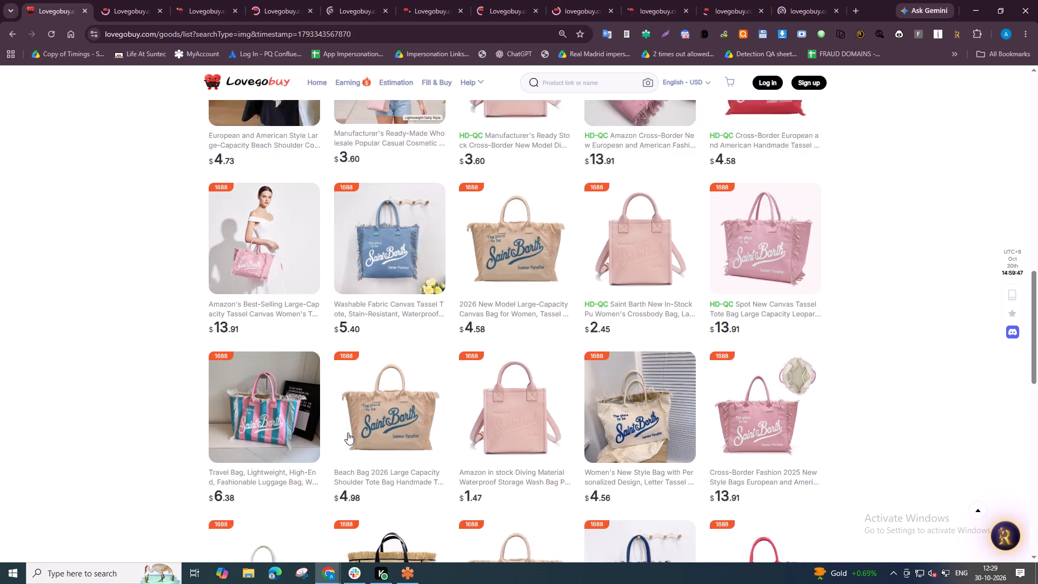
{"action": "scroll", "coordinate": [348, 432], "scroll_direction": "down", "scroll_amount": 11}
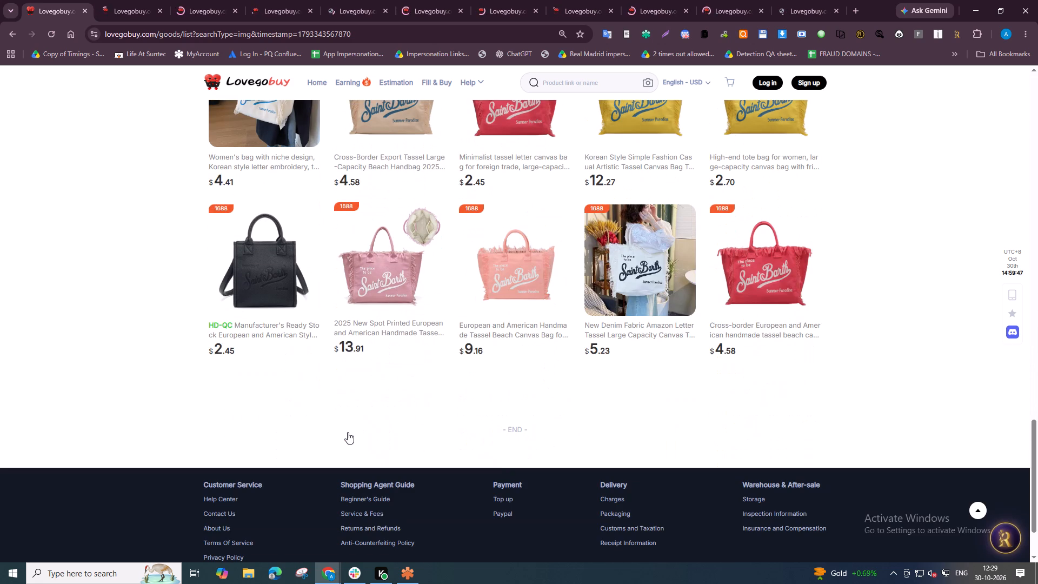
{"action": "scroll", "coordinate": [348, 431], "scroll_direction": "up", "scroll_amount": 5}
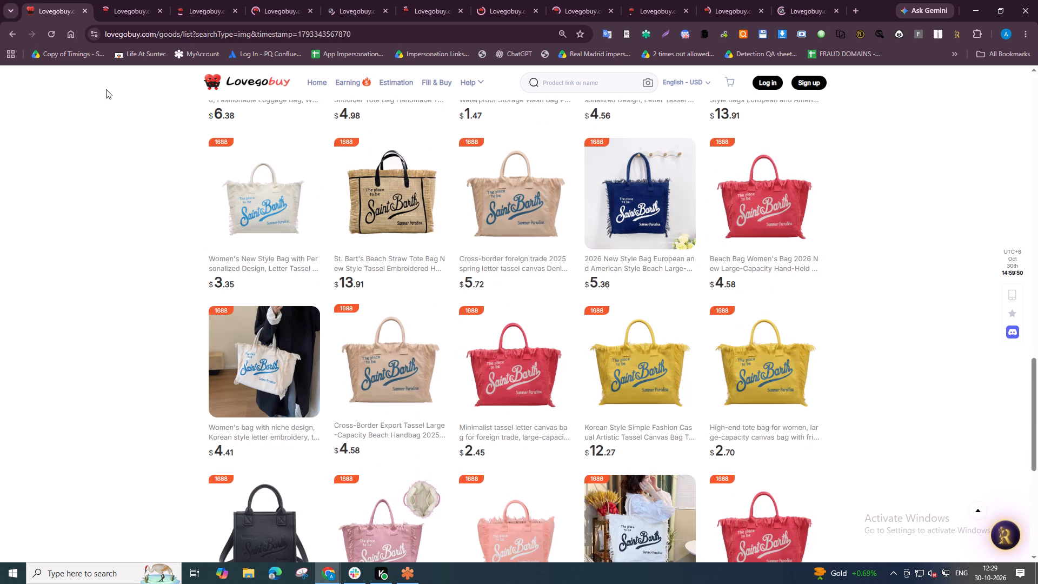
Replace the Tmall link in cell C27679 of New Work with the New Denim Fabric tote's Lovegobuy link, and close that listing.
{"action": "left_click", "coordinate": [148, 5]}
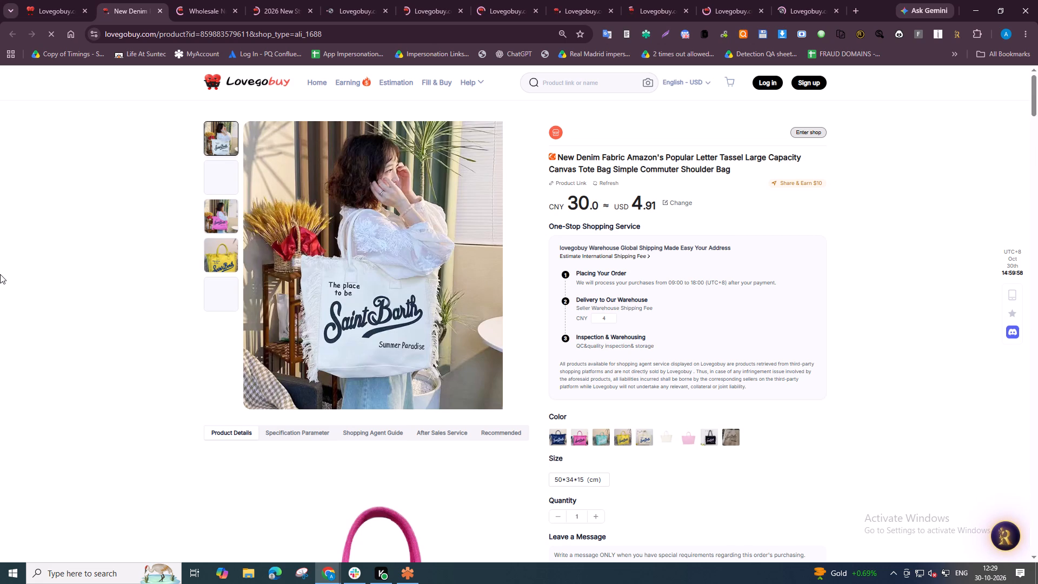
{"action": "left_click", "coordinate": [311, 28]}
{"action": "key", "text": "ctrl+c"}
{"action": "key", "text": "ctrl+c"}
{"action": "key", "text": "ctrl+c"}
{"action": "key", "text": "alt+Tab"}
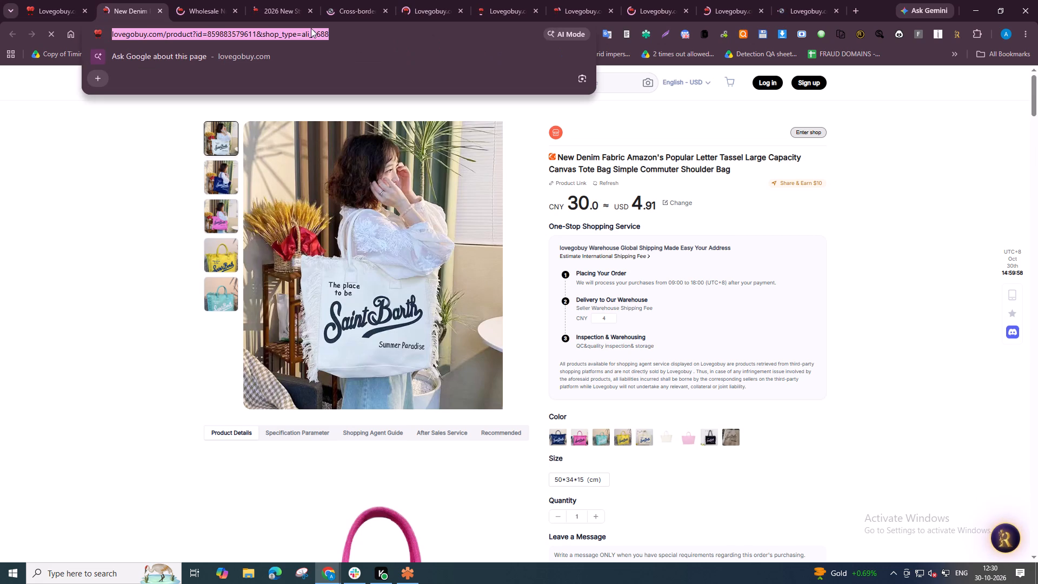
{"action": "left_click", "coordinate": [331, 377]}
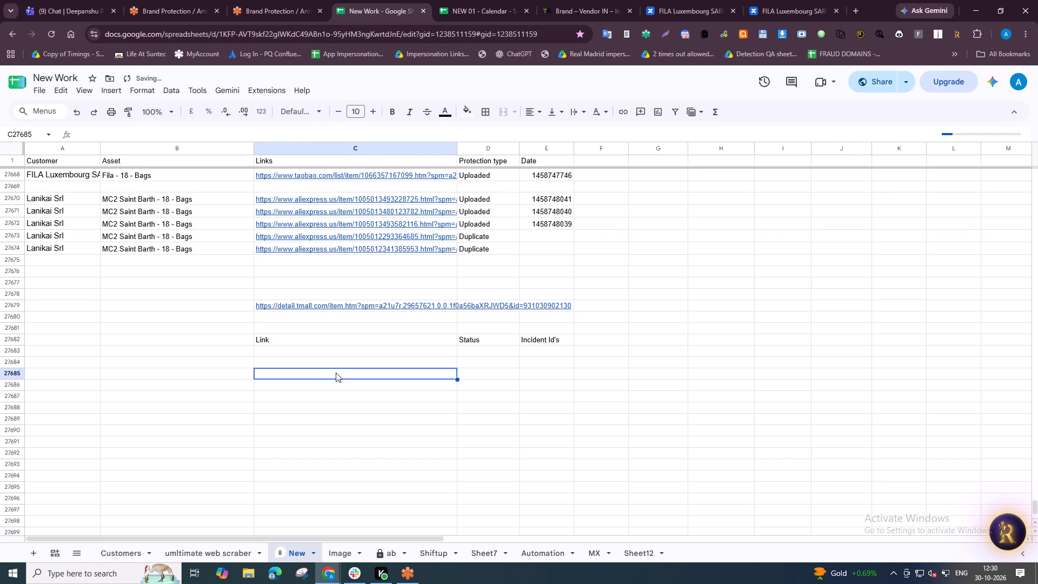
{"action": "key", "text": "ctrl+Up"}
{"action": "key", "text": "ctrl+Up"}
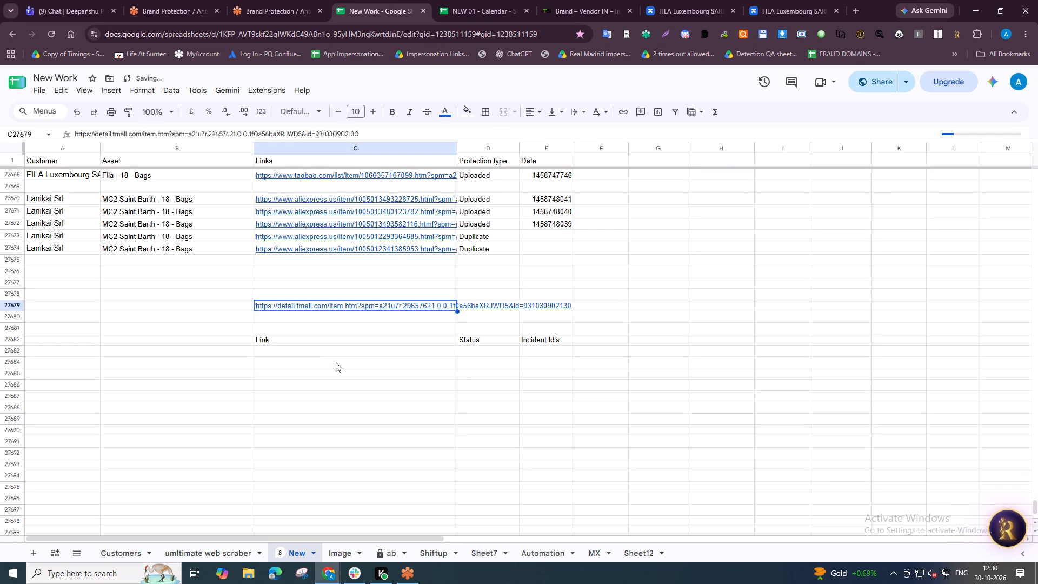
{"action": "key", "text": "Delete"}
{"action": "key", "text": "ctrl+v"}
{"action": "key", "text": "Down"}
{"action": "key", "text": "alt+Tab"}
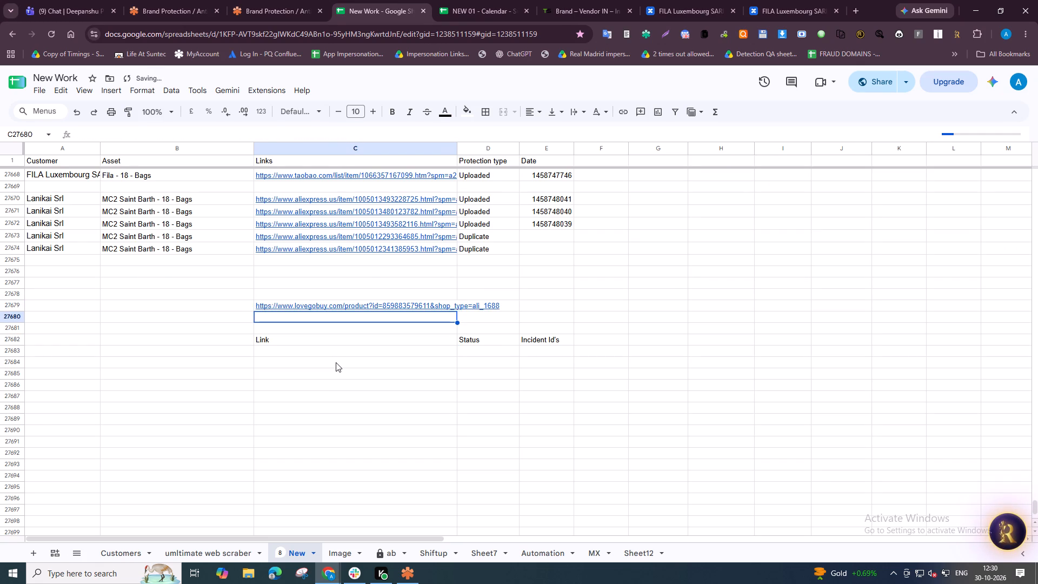
{"action": "key", "text": "ctrl+w"}
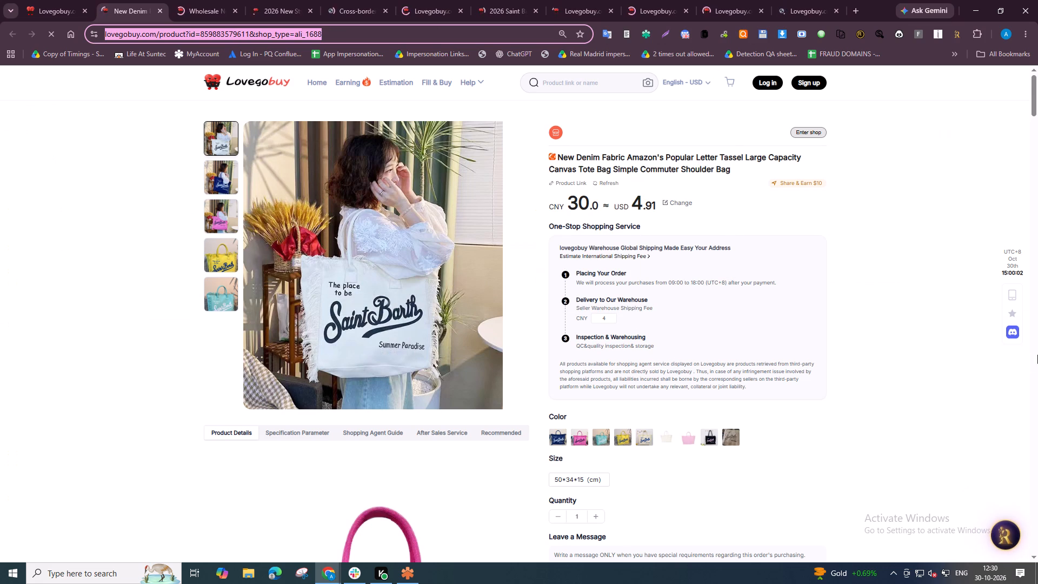
Paste the Lovegobuy link of the Wholesale New In-Stock makeup bag into cell C27680 of New Work, and close that listing.
{"action": "left_click", "coordinate": [329, 36]}
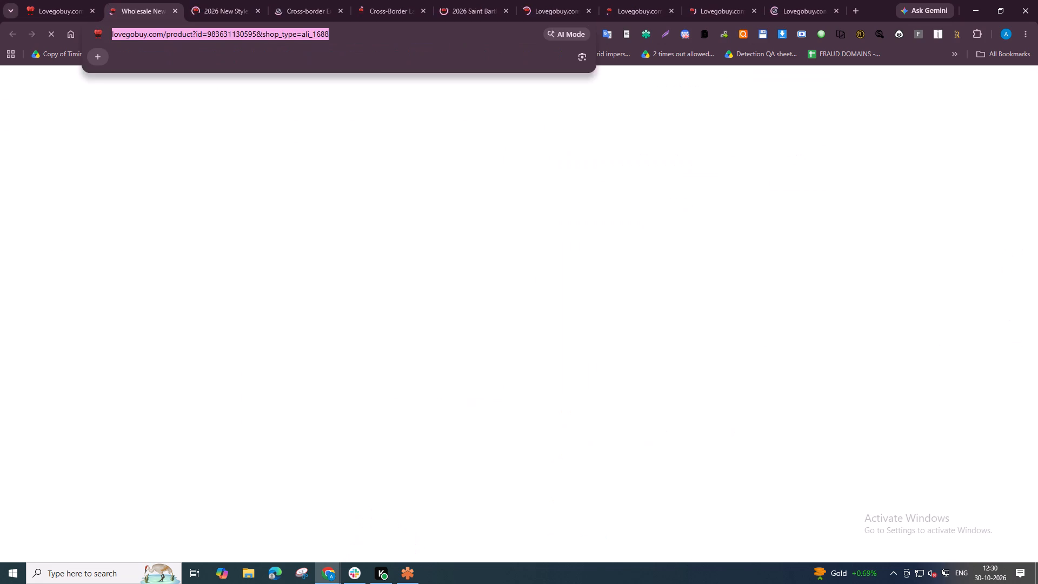
{"action": "key", "text": "ctrl+c"}
{"action": "key", "text": "ctrl+c"}
{"action": "key", "text": "ctrl+c"}
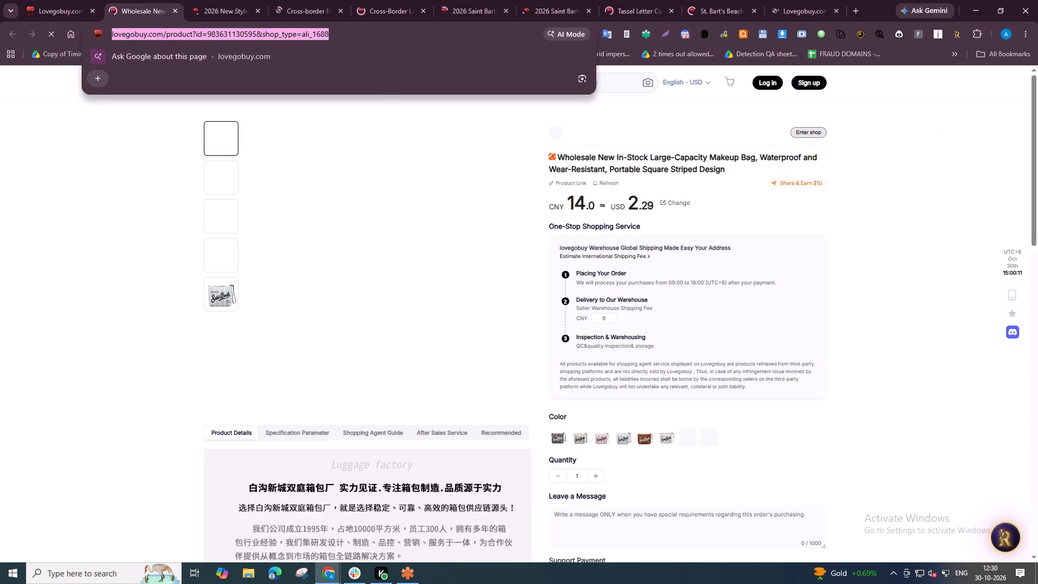
{"action": "key", "text": "alt+Tab"}
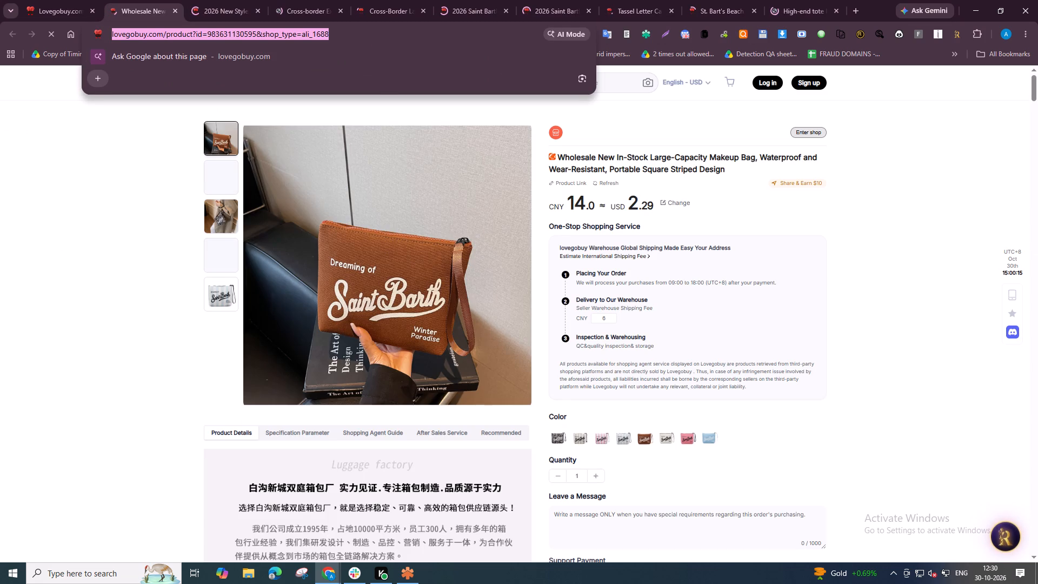
{"action": "key", "text": "ctrl+v"}
{"action": "key", "text": "alt+Tab"}
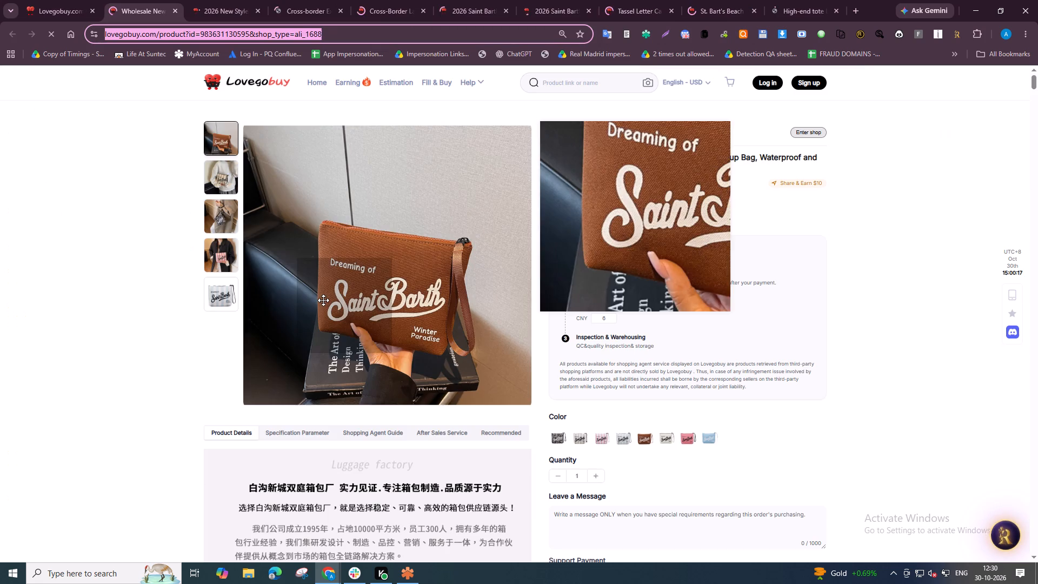
{"action": "key", "text": "ctrl+w"}
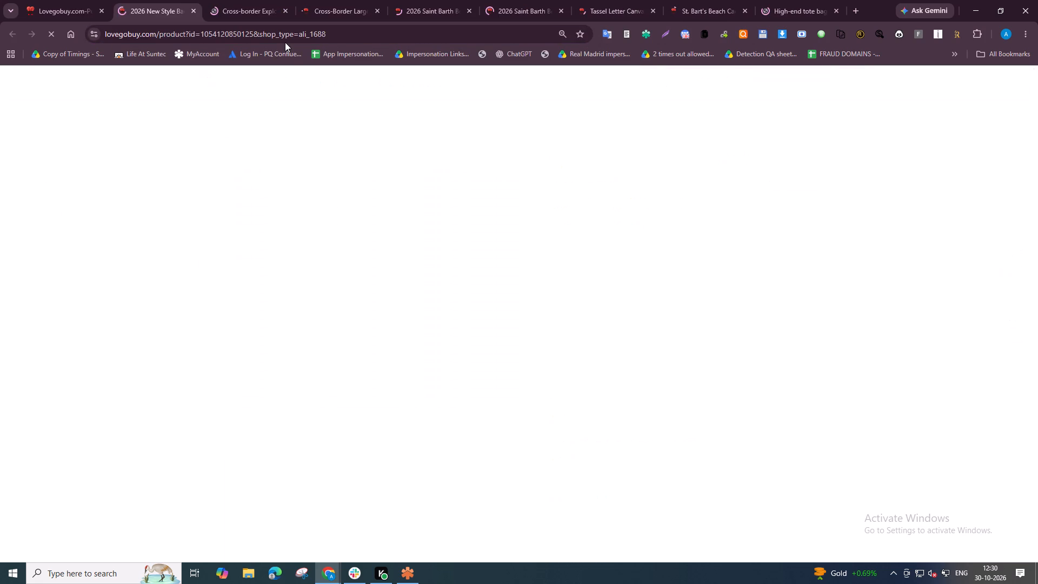
Paste the Lovegobuy link of the 2026 New Style beach tote into cell C27682 of New Work, and close that listing.
{"action": "left_click", "coordinate": [289, 30], "text": "ctrl"}
{"action": "key", "text": "ctrl+c"}
{"action": "key", "text": "ctrl+c"}
{"action": "key", "text": "alt+Tab"}
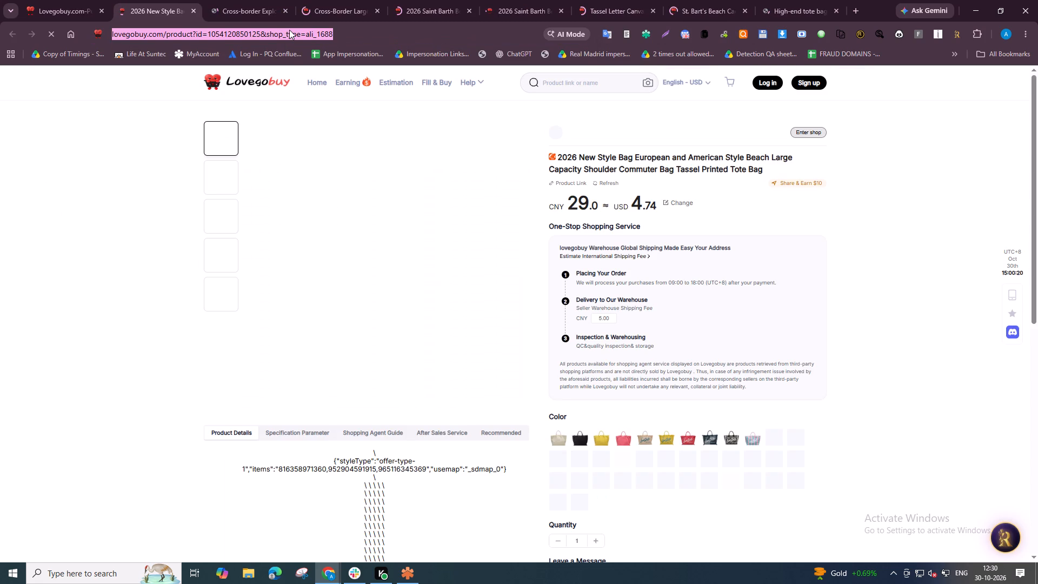
{"action": "left_click", "coordinate": [378, 335]}
{"action": "key", "text": "ctrl+v"}
{"action": "key", "text": "alt+Tab"}
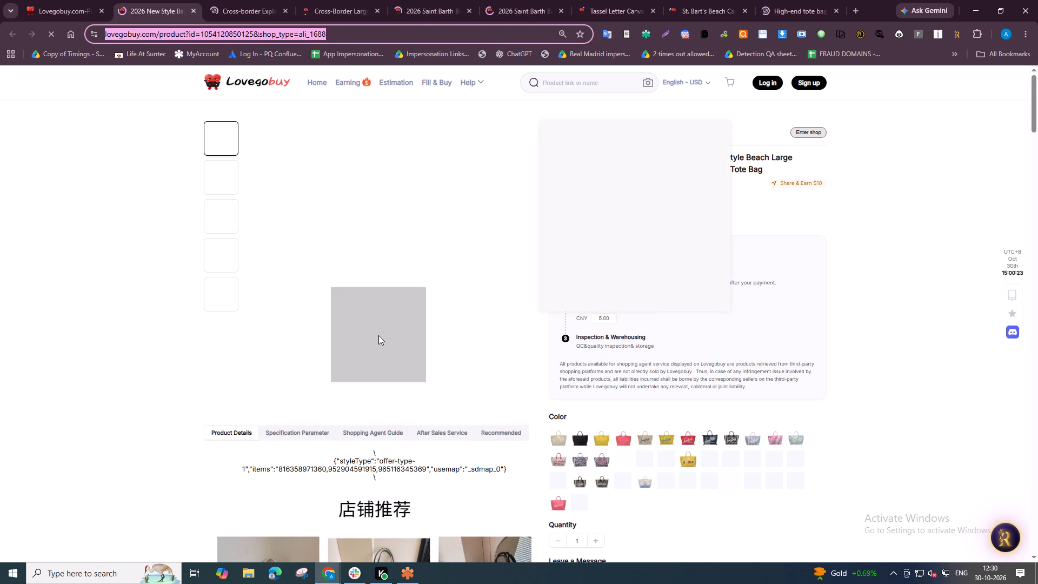
{"action": "key", "text": "ctrl+w"}
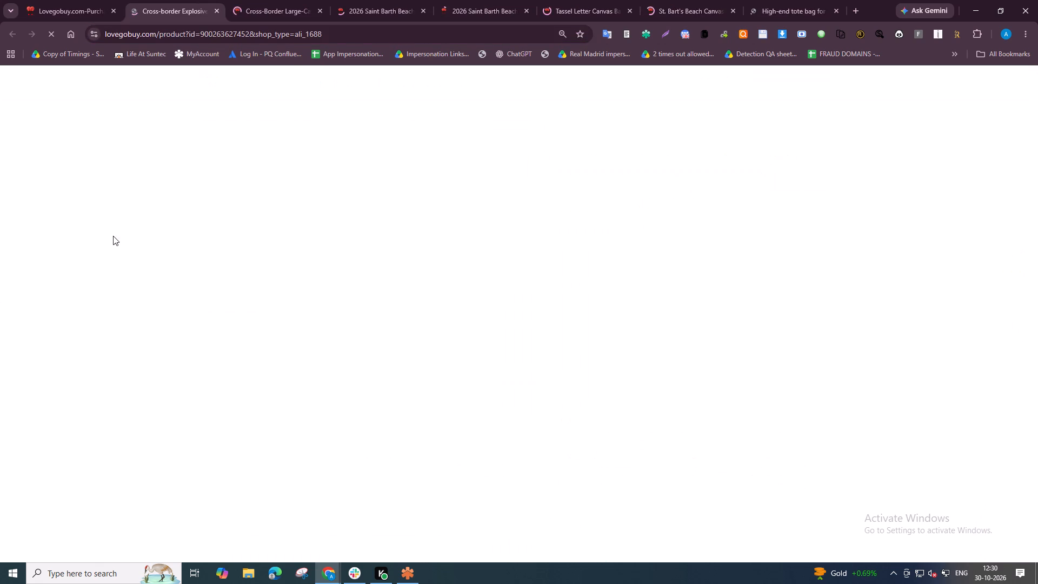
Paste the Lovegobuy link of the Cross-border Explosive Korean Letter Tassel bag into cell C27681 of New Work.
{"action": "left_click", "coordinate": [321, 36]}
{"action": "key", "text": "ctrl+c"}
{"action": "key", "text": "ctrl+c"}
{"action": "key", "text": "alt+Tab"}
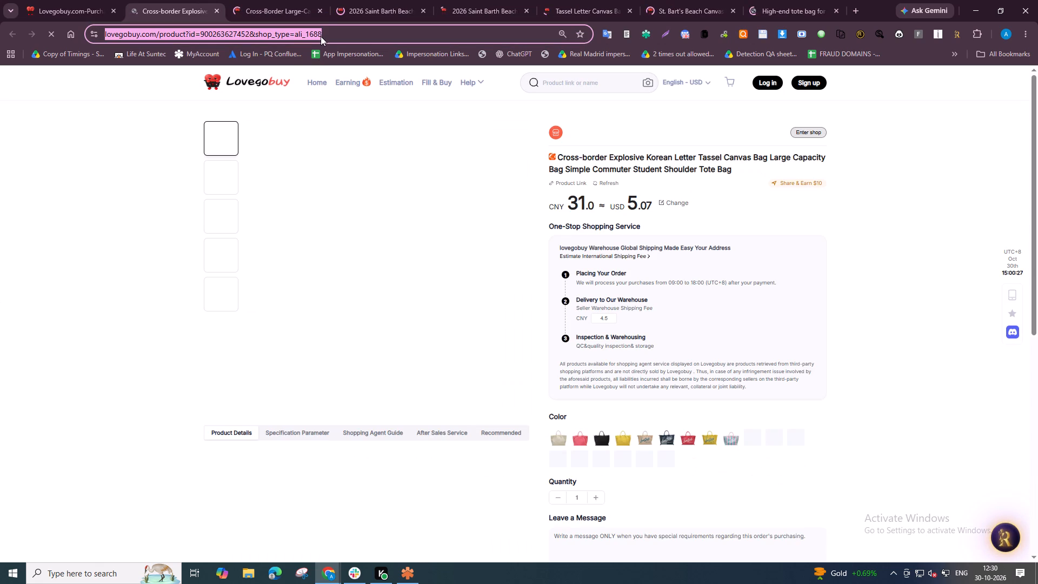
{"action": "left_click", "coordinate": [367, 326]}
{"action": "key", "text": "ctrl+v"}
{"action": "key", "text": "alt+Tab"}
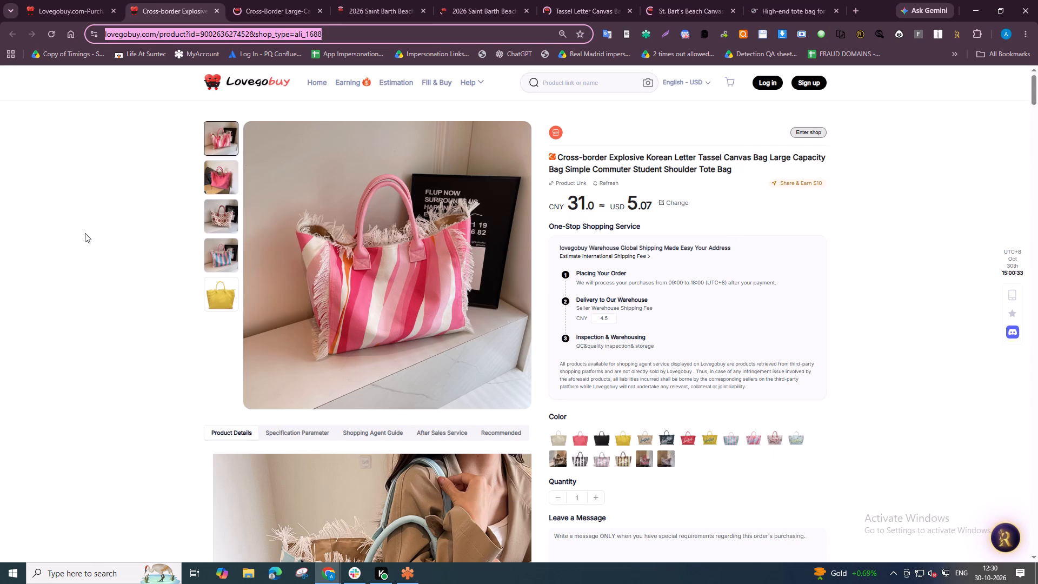
Check the product photos of the Cross-border Explosive bag listing and search New Work for its link.
{"action": "left_click", "coordinate": [222, 251]}
{"action": "left_click", "coordinate": [214, 222]}
{"action": "left_click", "coordinate": [221, 182]}
{"action": "left_click", "coordinate": [230, 142]}
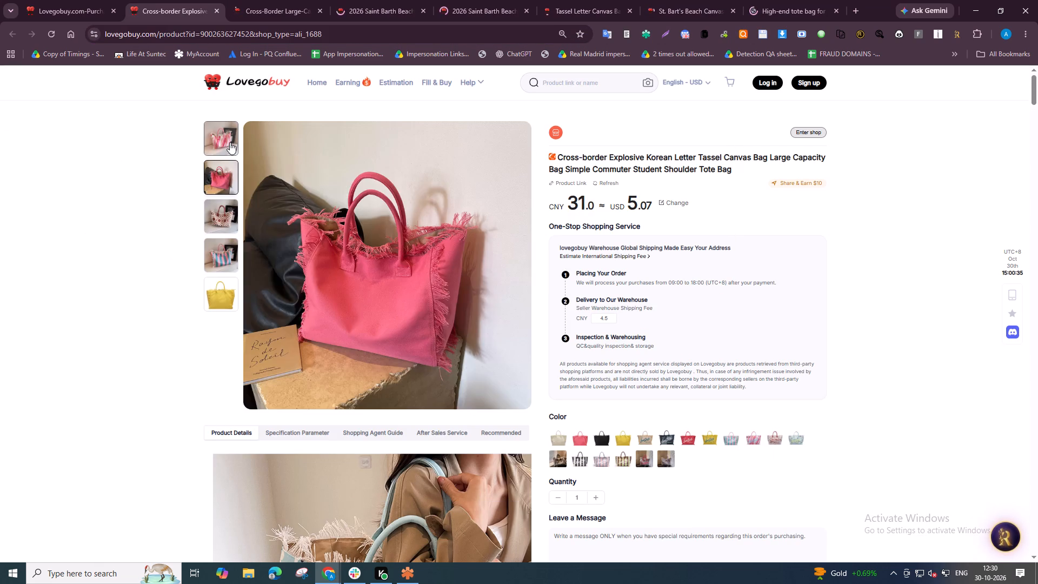
{"action": "left_click", "coordinate": [236, 308]}
{"action": "left_click", "coordinate": [230, 29]}
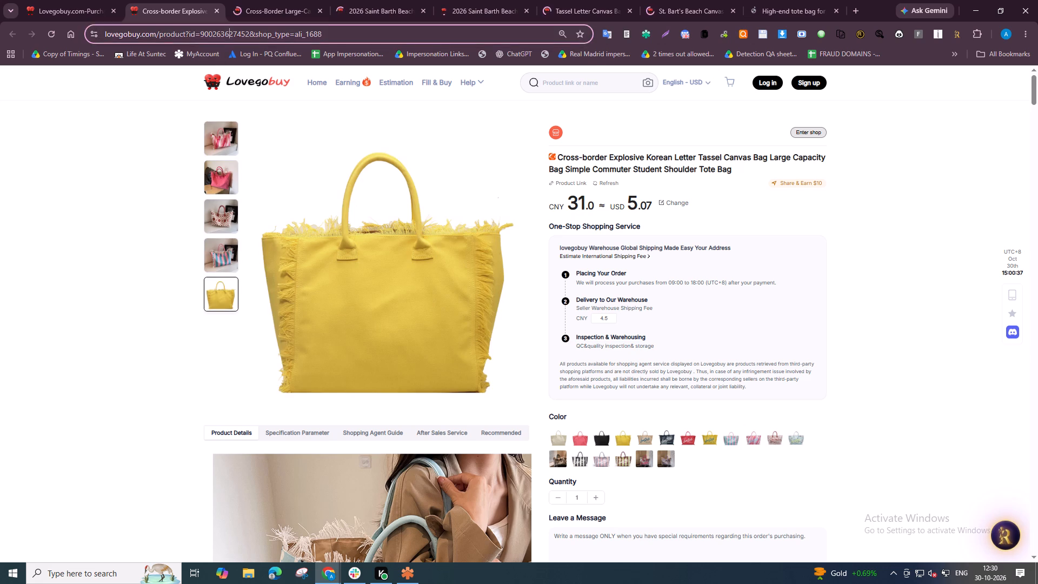
{"action": "key", "text": "ctrl+c"}
{"action": "key", "text": "alt+Tab"}
{"action": "key", "text": "ctrl+f"}
{"action": "key", "text": "ctrl+v"}
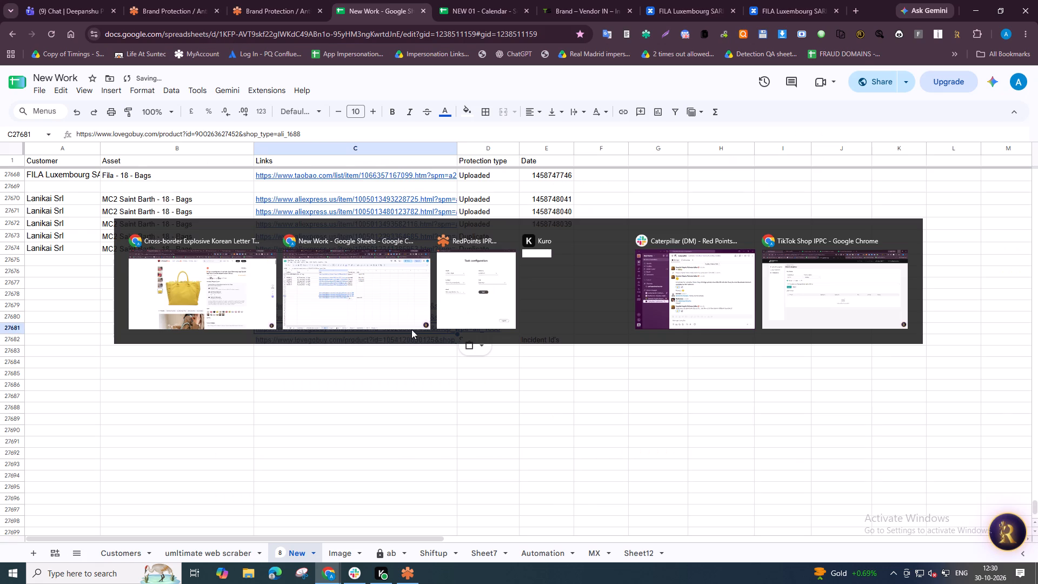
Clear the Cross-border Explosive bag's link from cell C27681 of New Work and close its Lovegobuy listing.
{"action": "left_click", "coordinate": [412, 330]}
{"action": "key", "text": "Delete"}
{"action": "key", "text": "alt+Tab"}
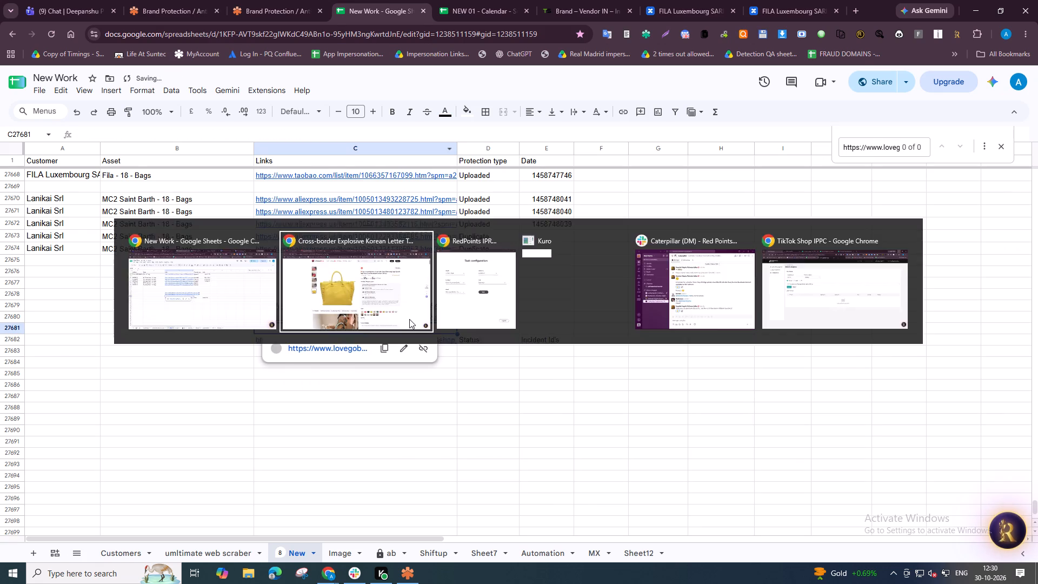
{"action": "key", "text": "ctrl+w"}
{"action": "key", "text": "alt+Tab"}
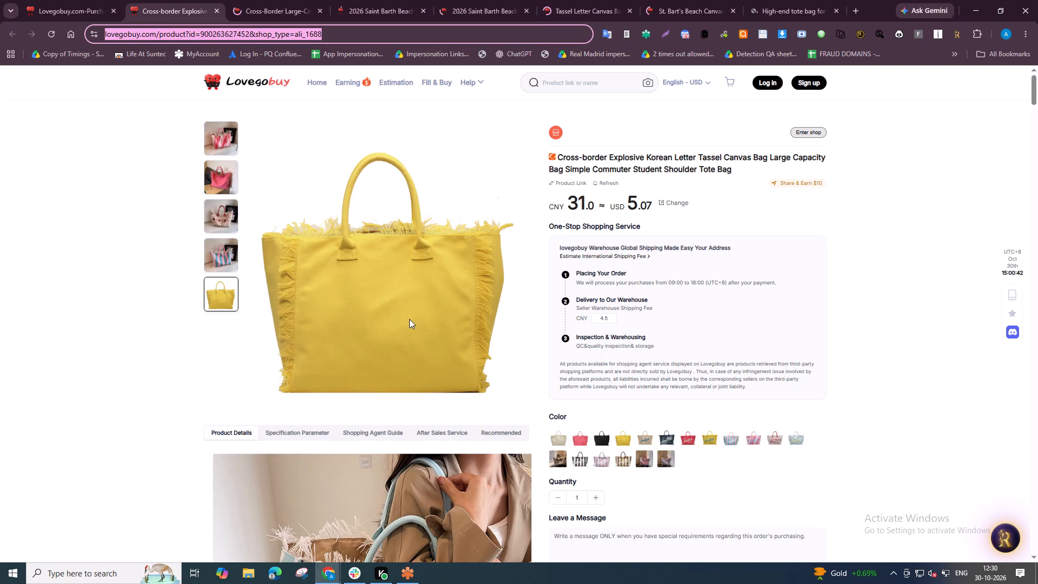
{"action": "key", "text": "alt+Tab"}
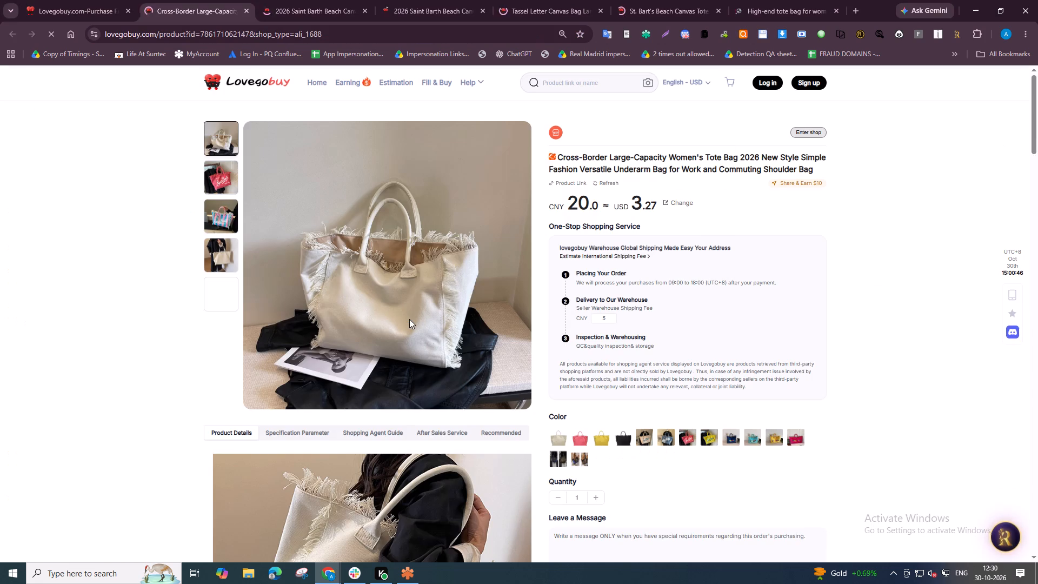
Check the pink bag photo of the Cross-Border Large-Capacity tote, paste its Lovegobuy link into C27681 of New Work, and close the listing.
{"action": "left_click", "coordinate": [210, 169]}
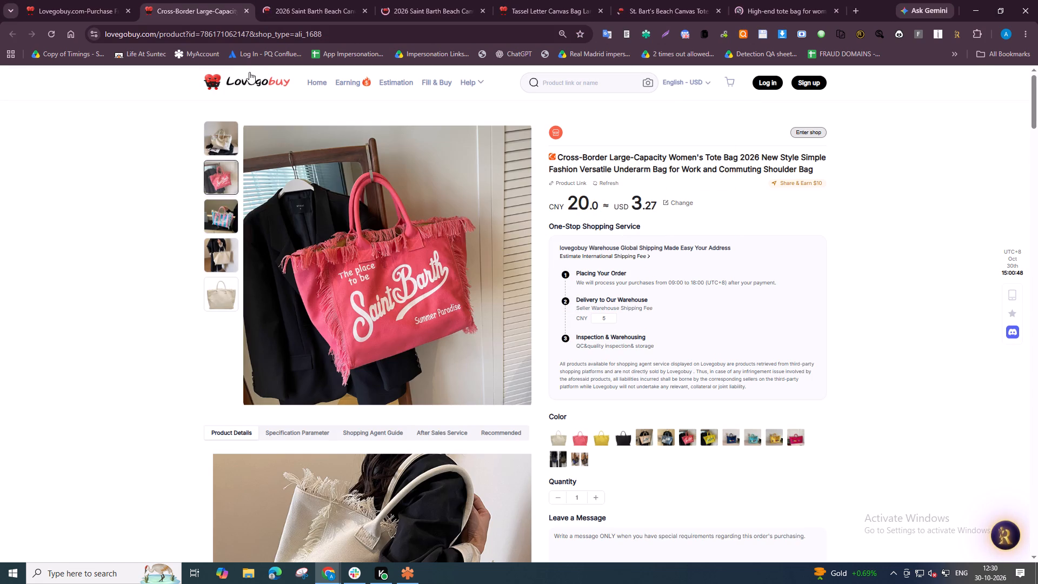
{"action": "left_click", "coordinate": [250, 34]}
{"action": "key", "text": "ctrl+c"}
{"action": "key", "text": "alt+Tab"}
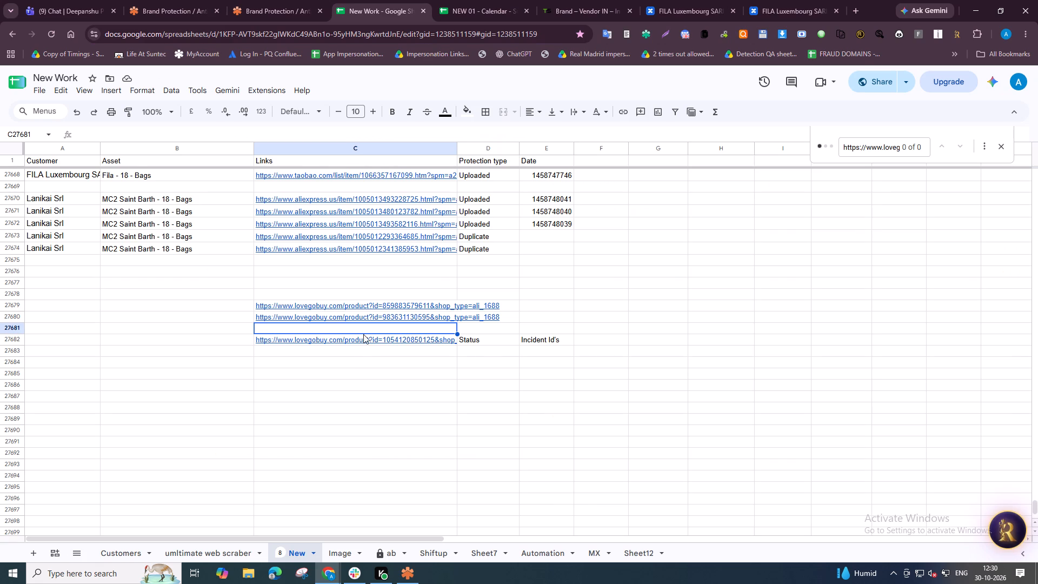
{"action": "key", "text": "ctrl+v"}
{"action": "left_click", "coordinate": [368, 371]}
{"action": "key", "text": "alt+Tab"}
{"action": "key", "text": "ctrl+w"}
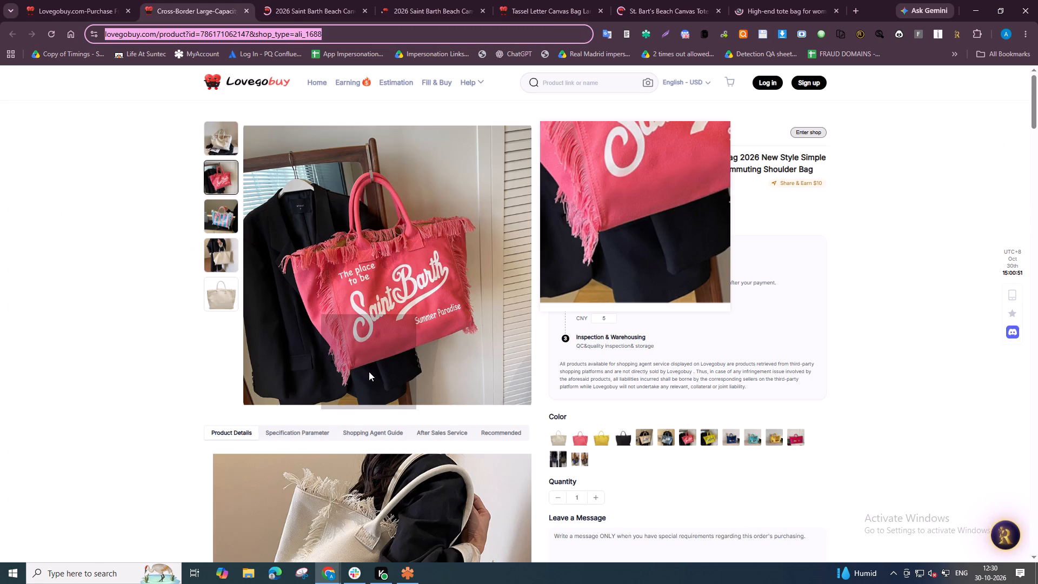
{"action": "left_click", "coordinate": [350, 34]}
{"action": "key", "text": "ctrl+c"}
{"action": "key", "text": "alt+Tab"}
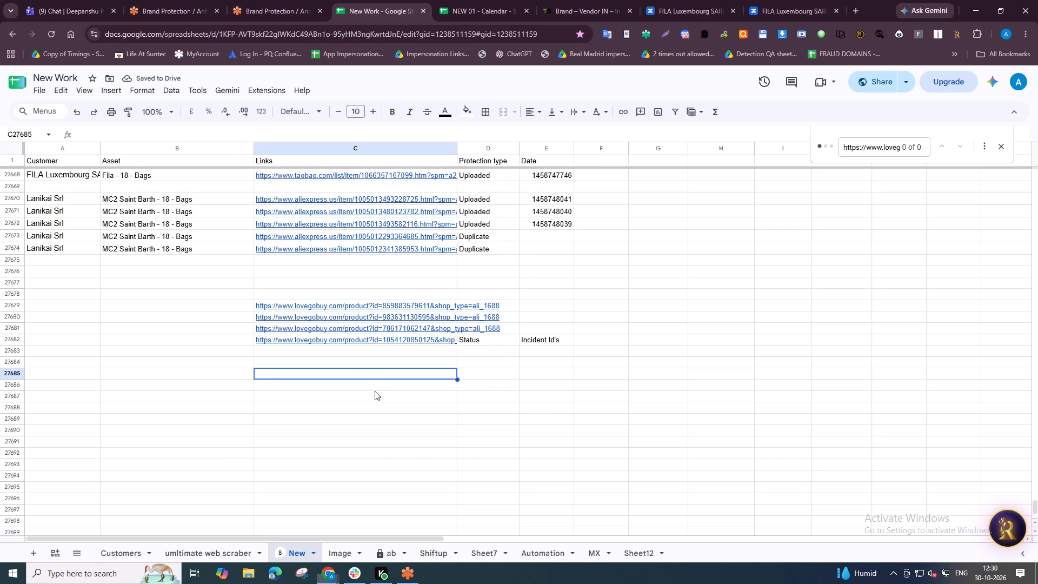
{"action": "key", "text": "v"}
{"action": "left_click", "coordinate": [378, 400]}
{"action": "left_click", "coordinate": [381, 373]}
{"action": "key", "text": "ctrl+v"}
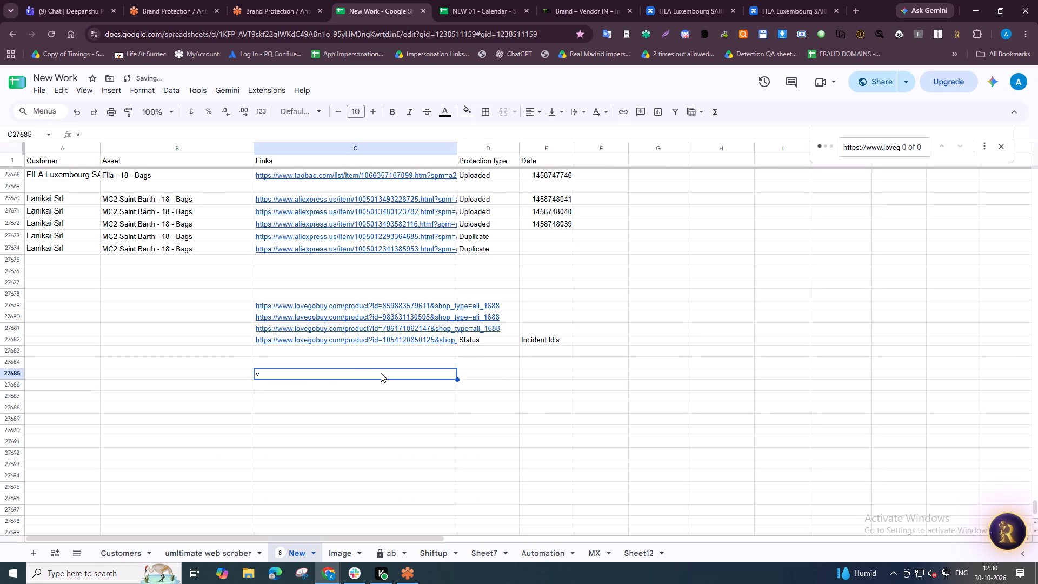
{"action": "key", "text": "alt+Tab"}
{"action": "key", "text": "ctrl+w"}
{"action": "left_click", "coordinate": [336, 35]}
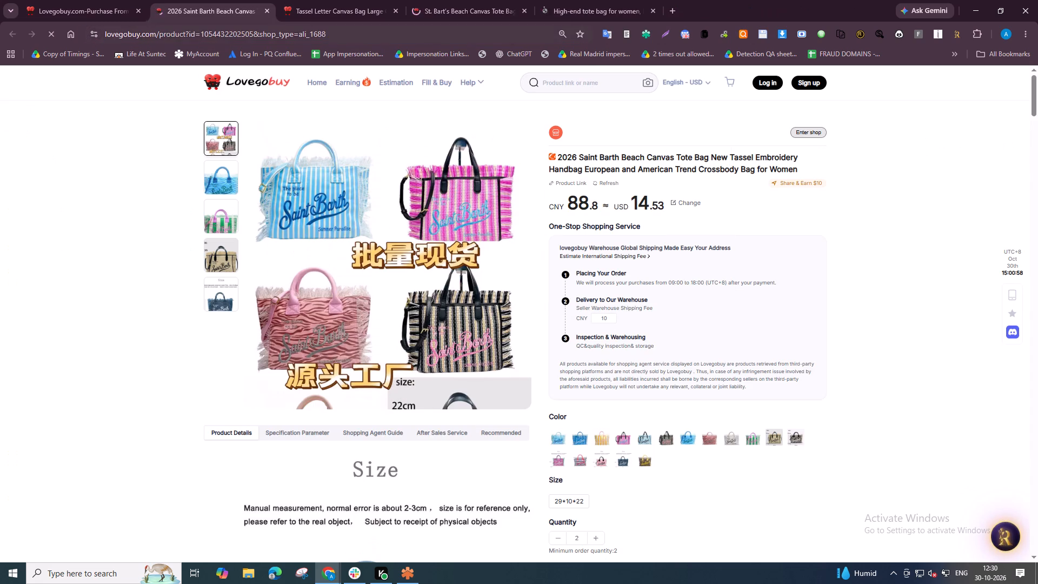
{"action": "key", "text": "ctrl+c"}
{"action": "key", "text": "alt+Tab"}
{"action": "left_click", "coordinate": [372, 349]}
{"action": "key", "text": "ctrl+v"}
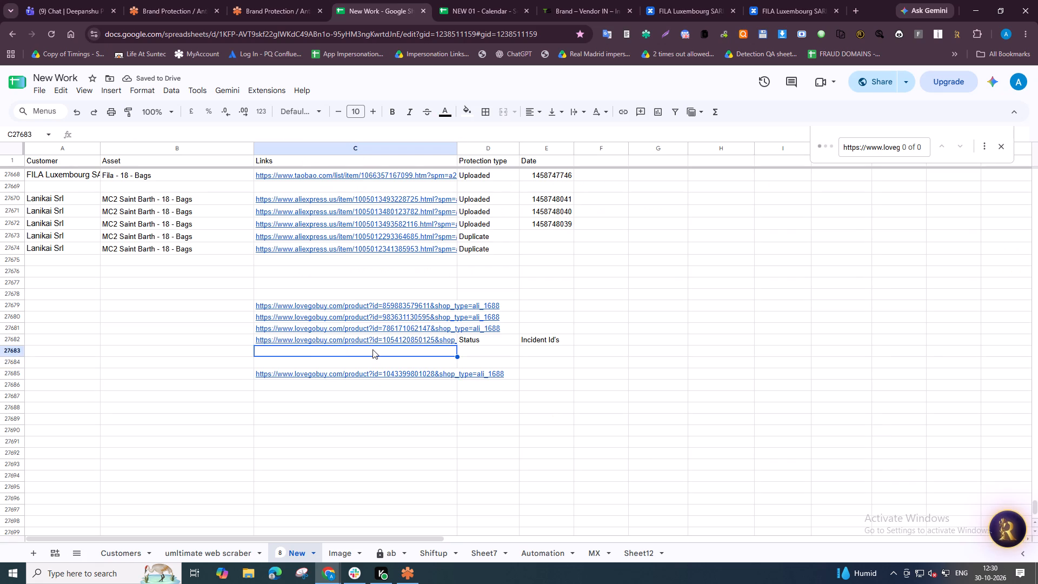
{"action": "key", "text": "alt+Tab"}
{"action": "key", "text": "ctrl+w"}
Check the striped bag photo of the Tassel Letter Canvas Bag, paste its Lovegobuy link into C27684 of New Work, and close the listing.
{"action": "left_click", "coordinate": [336, 29]}
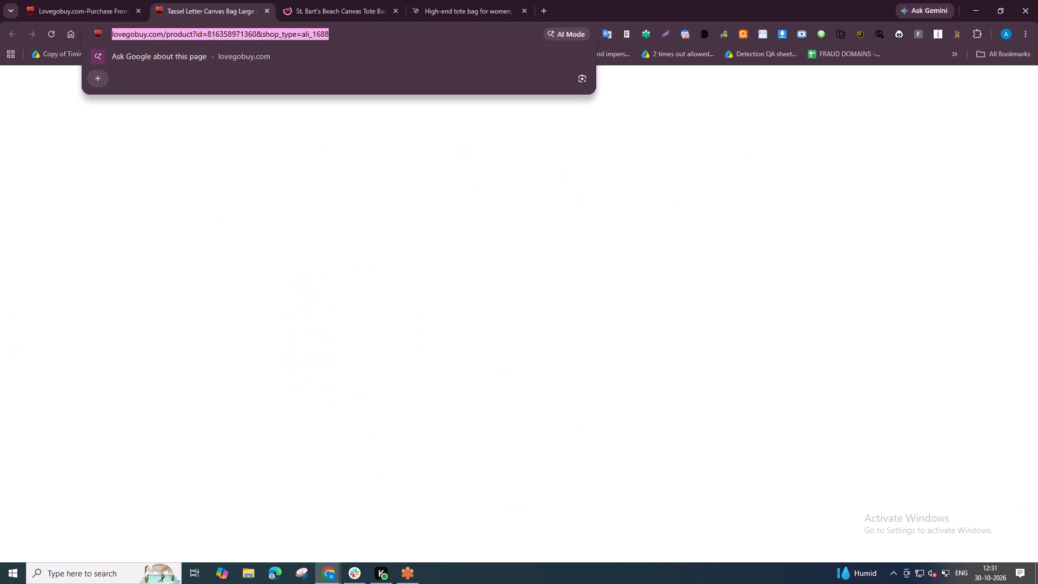
{"action": "key", "text": "ctrl+c"}
{"action": "key", "text": "ctrl+c"}
{"action": "left_click", "coordinate": [217, 220]}
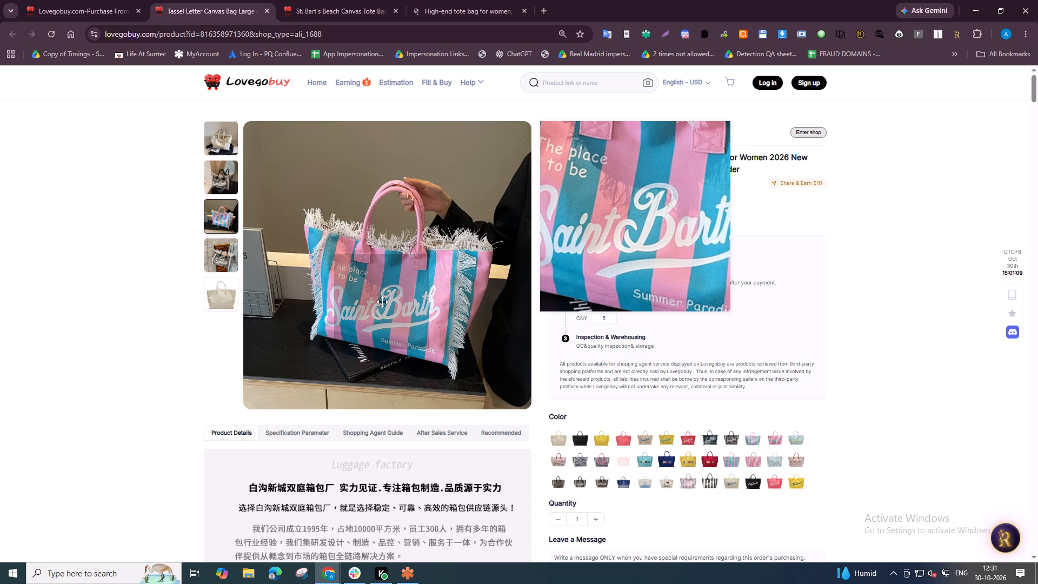
{"action": "key", "text": "alt+Tab"}
{"action": "left_click", "coordinate": [380, 362]}
{"action": "key", "text": "ctrl+v"}
{"action": "left_click", "coordinate": [384, 400]}
{"action": "key", "text": "alt+Tab"}
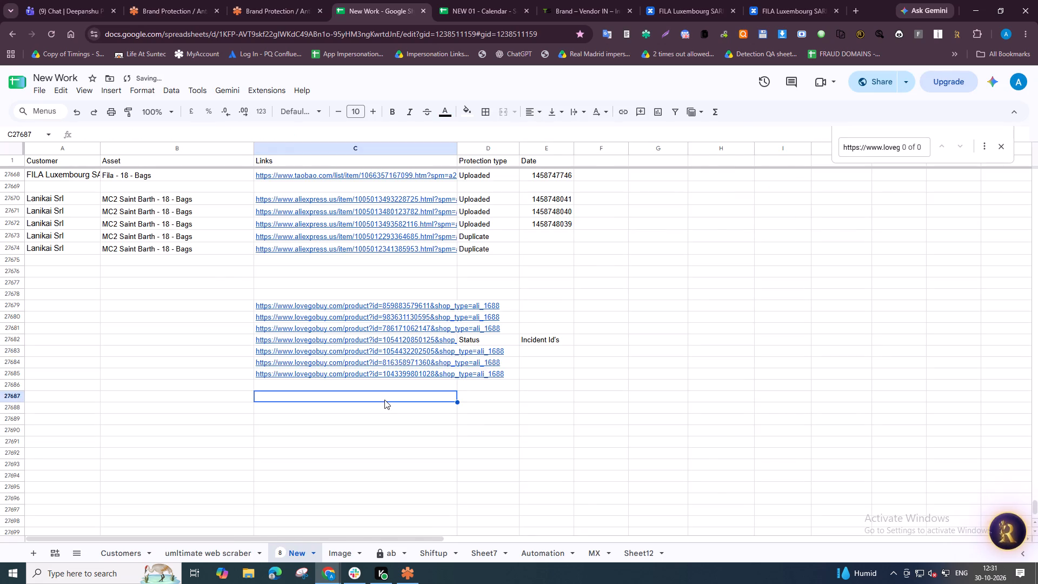
{"action": "key", "text": "ctrl+w"}
Paste the Lovegobuy link of the St. Bart's Beach Canvas Tote Bag into C27687 of New Work, and close that listing.
{"action": "left_click", "coordinate": [347, 32]}
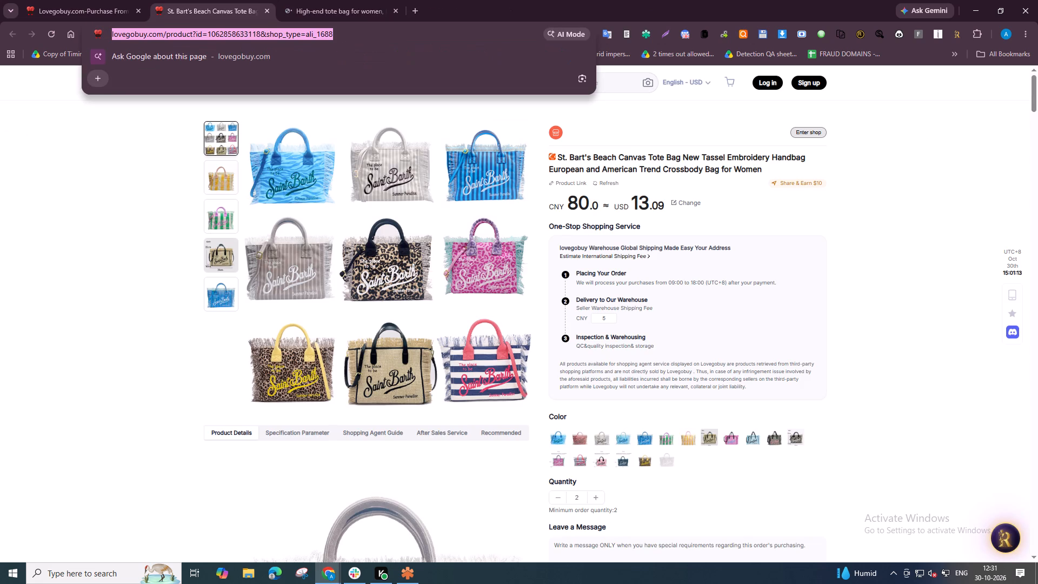
{"action": "key", "text": "ctrl+c"}
{"action": "key", "text": "alt+Tab"}
{"action": "key", "text": "ctrl+v"}
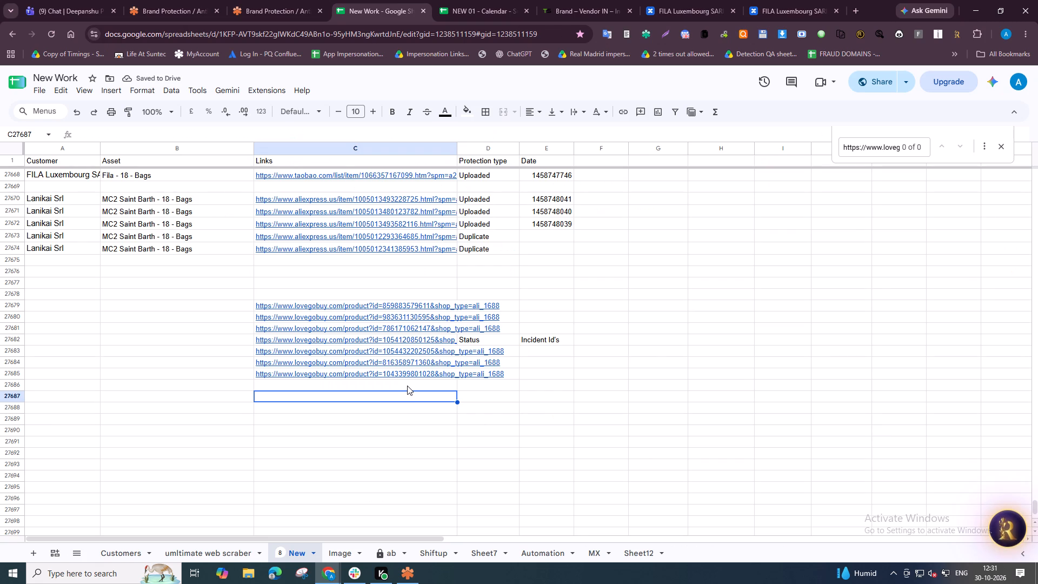
{"action": "key", "text": "alt+Tab"}
{"action": "key", "text": "ctrl+w"}
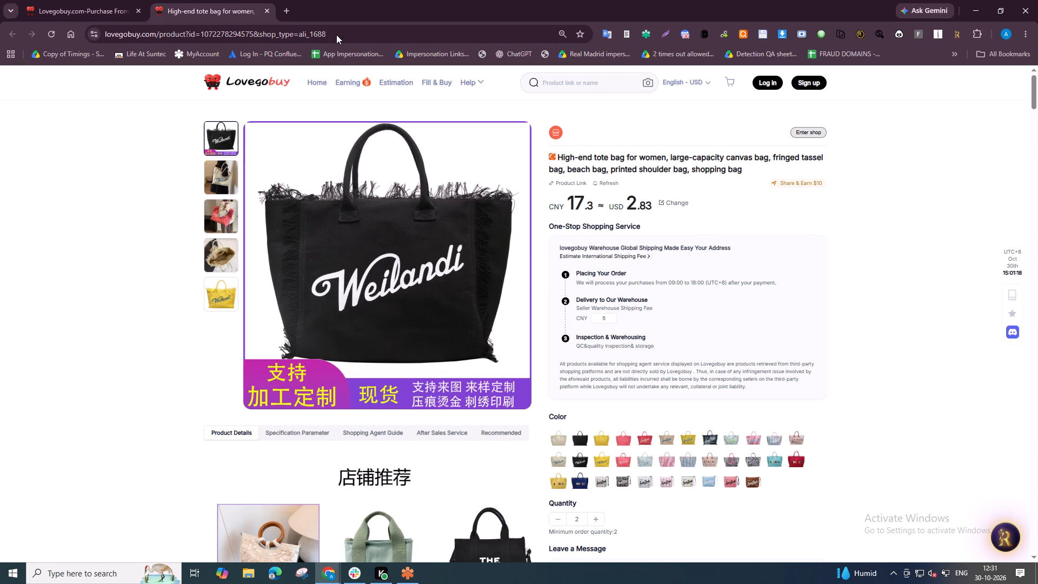
Check the product photos of the High-end tote bag for women listing, and close it without logging its link.
{"action": "left_click", "coordinate": [227, 308]}
{"action": "left_click", "coordinate": [230, 174]}
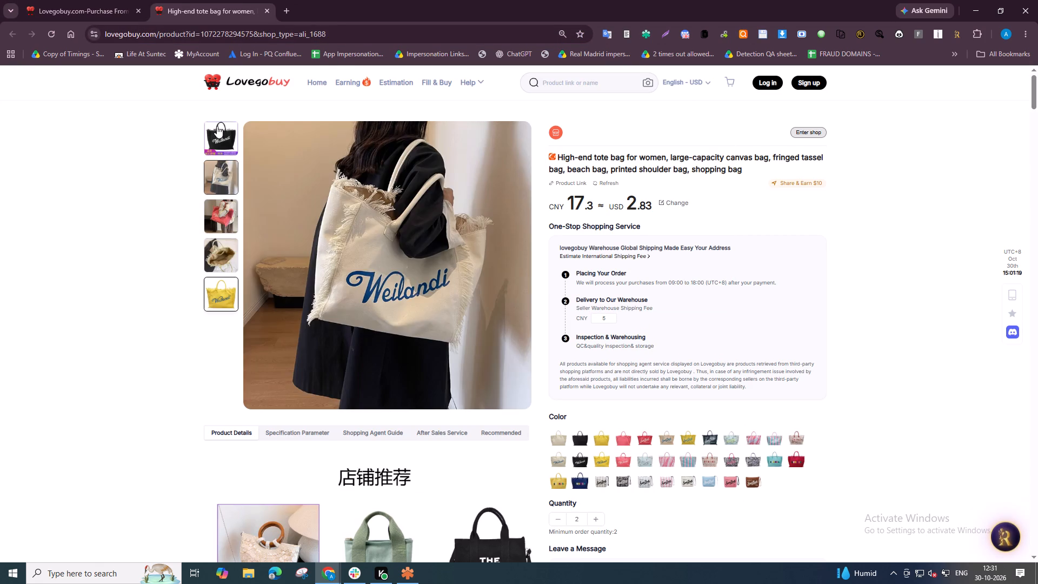
{"action": "left_click", "coordinate": [217, 125]}
{"action": "key", "text": "ctrl+w"}
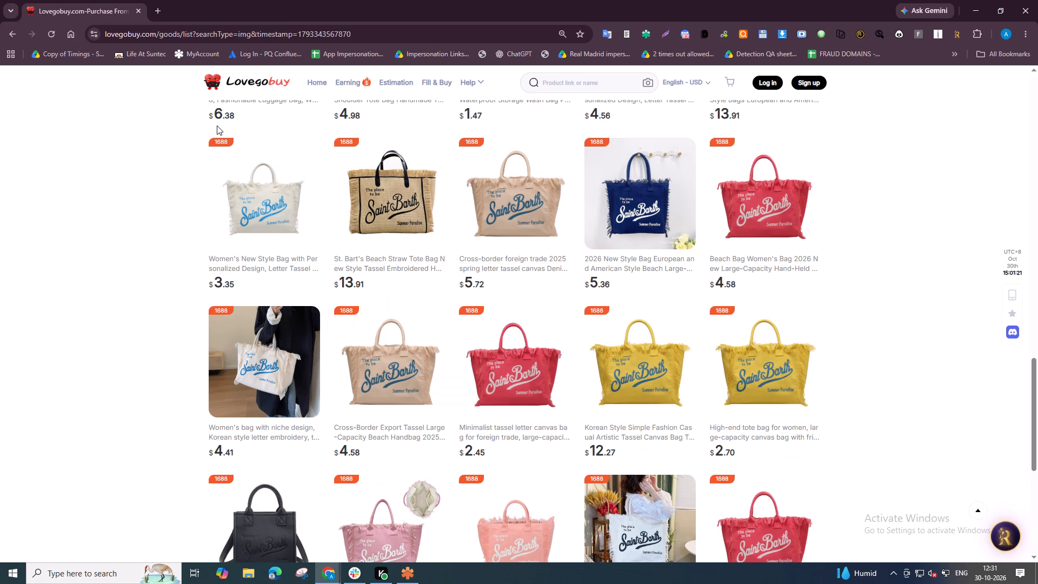
Move the St. Bart's Beach Canvas Tote Bag link from C27687 up to C27686 in New Work.
{"action": "key", "text": "alt+Tab"}
{"action": "key", "text": "ctrl+x"}
{"action": "key", "text": "Up"}
{"action": "key", "text": "ctrl+v"}
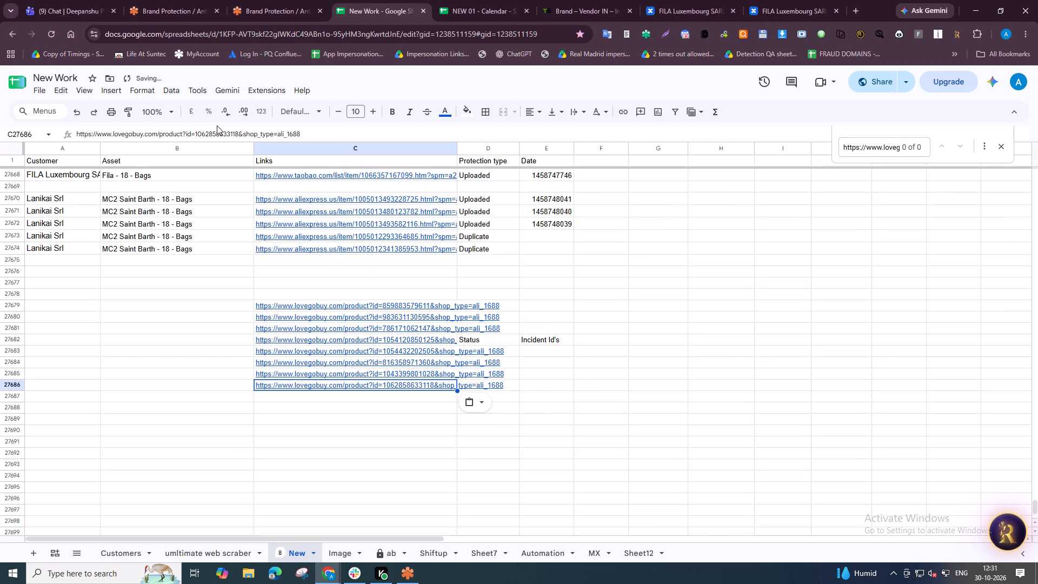
Copy the Lovegobuy links in C27679:C27686 and open the spreadsheet with the Love Go Buy Link and Extracted ID columns in a new window.
{"action": "key", "text": "ctrl+shift+Up"}
{"action": "key", "text": "ctrl+c"}
{"action": "key", "text": "ctrl+n"}
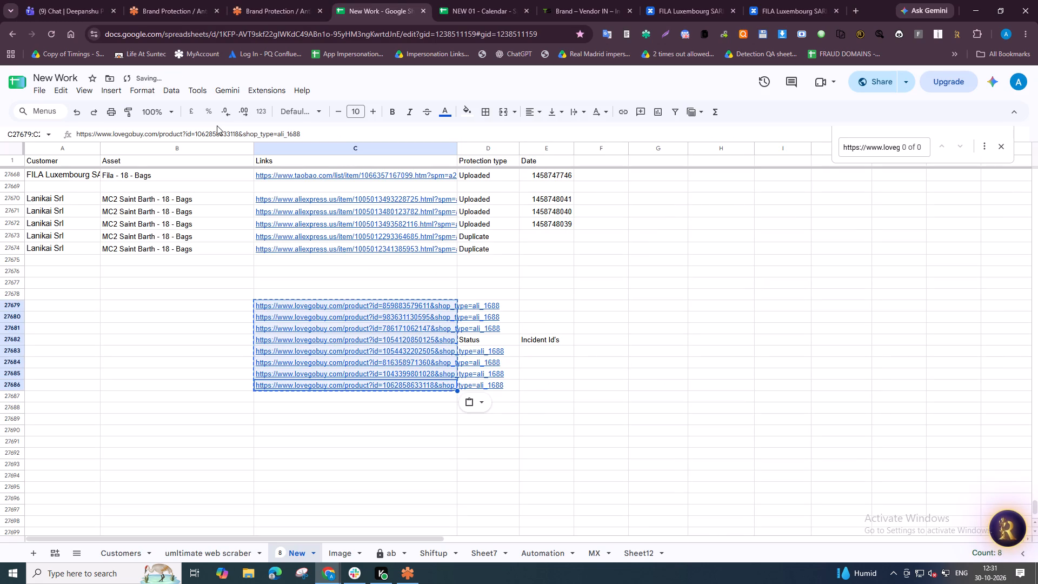
{"action": "type", "text": "amre"}
{"action": "key", "text": "Return"}
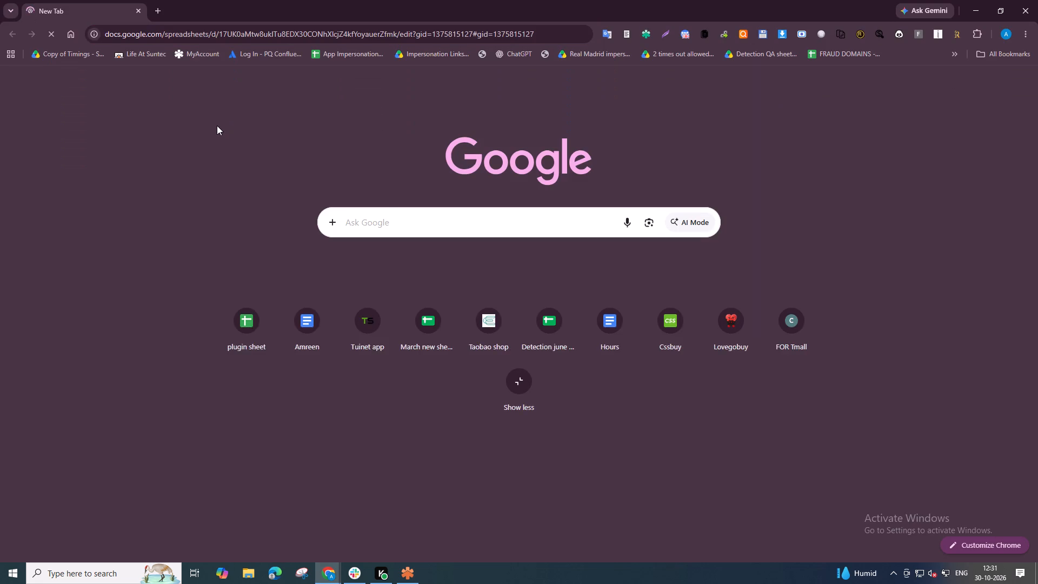
{"action": "left_click_drag", "start_coordinate": [165, 1], "coordinate": [159, 4]}
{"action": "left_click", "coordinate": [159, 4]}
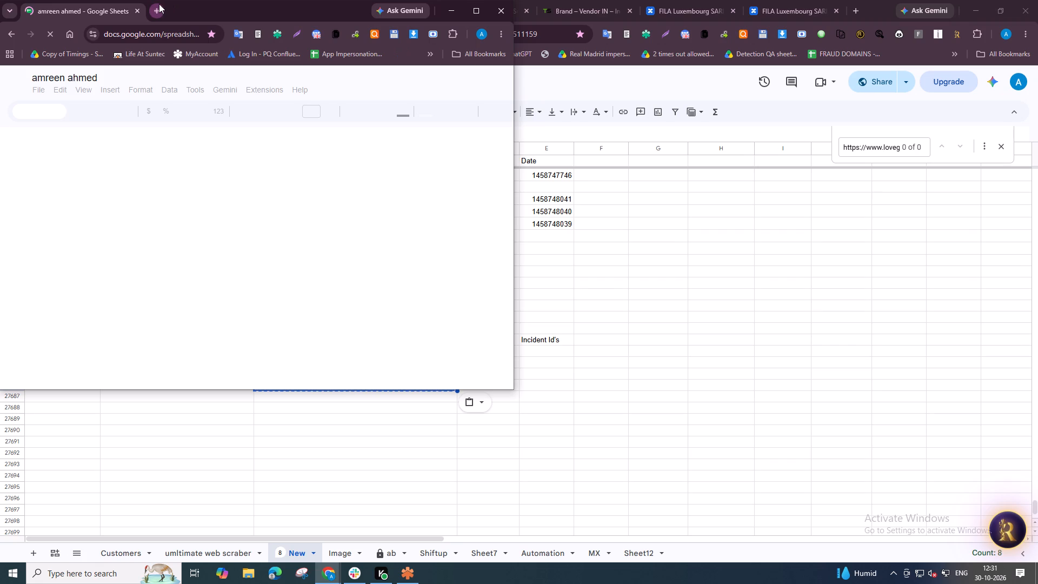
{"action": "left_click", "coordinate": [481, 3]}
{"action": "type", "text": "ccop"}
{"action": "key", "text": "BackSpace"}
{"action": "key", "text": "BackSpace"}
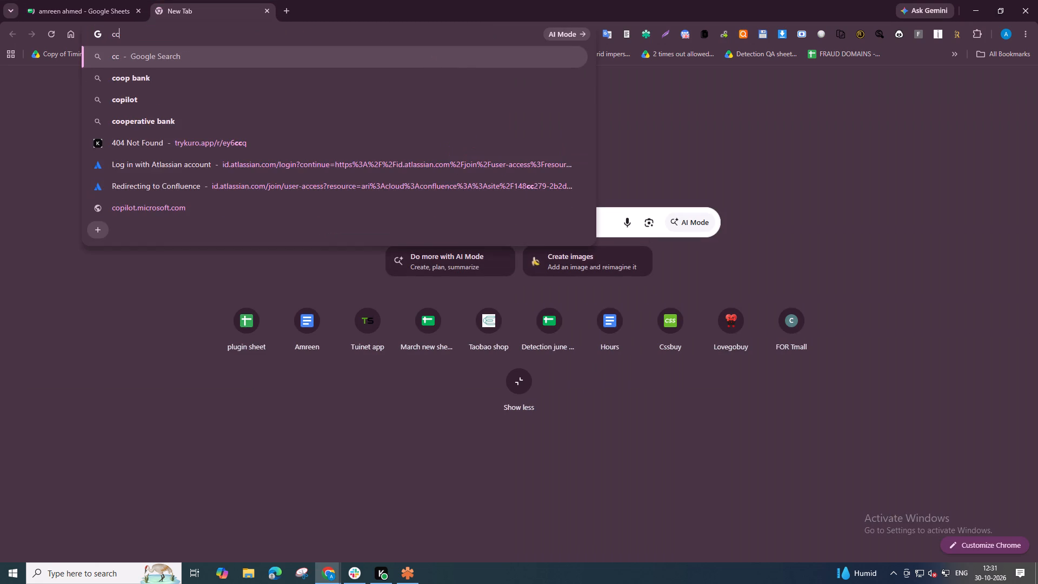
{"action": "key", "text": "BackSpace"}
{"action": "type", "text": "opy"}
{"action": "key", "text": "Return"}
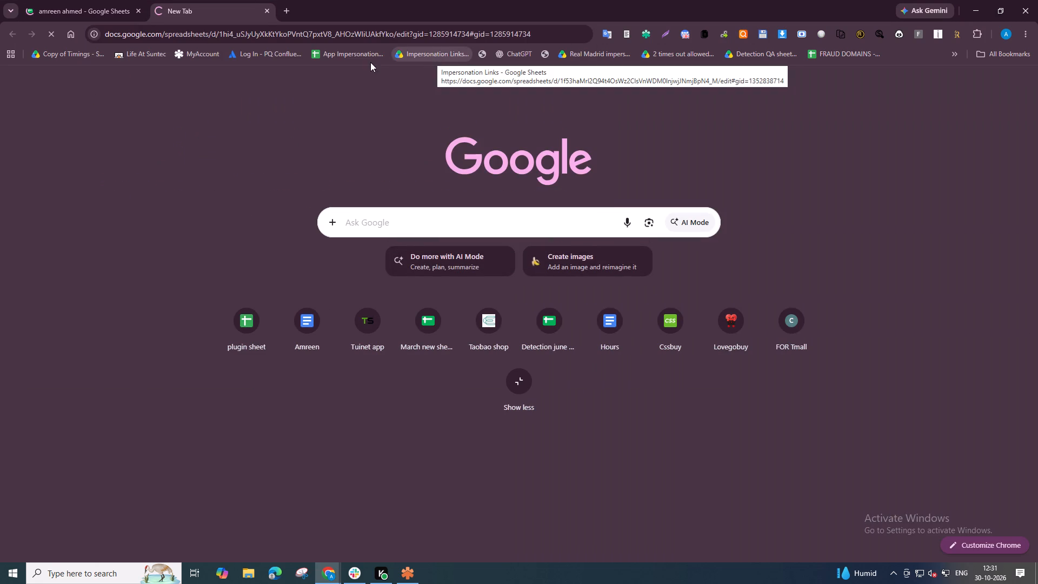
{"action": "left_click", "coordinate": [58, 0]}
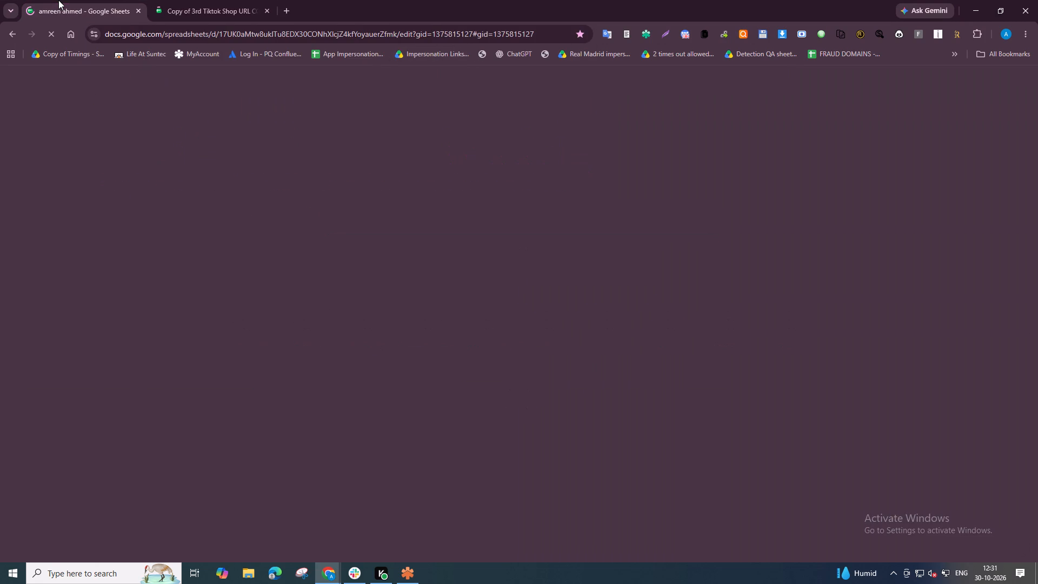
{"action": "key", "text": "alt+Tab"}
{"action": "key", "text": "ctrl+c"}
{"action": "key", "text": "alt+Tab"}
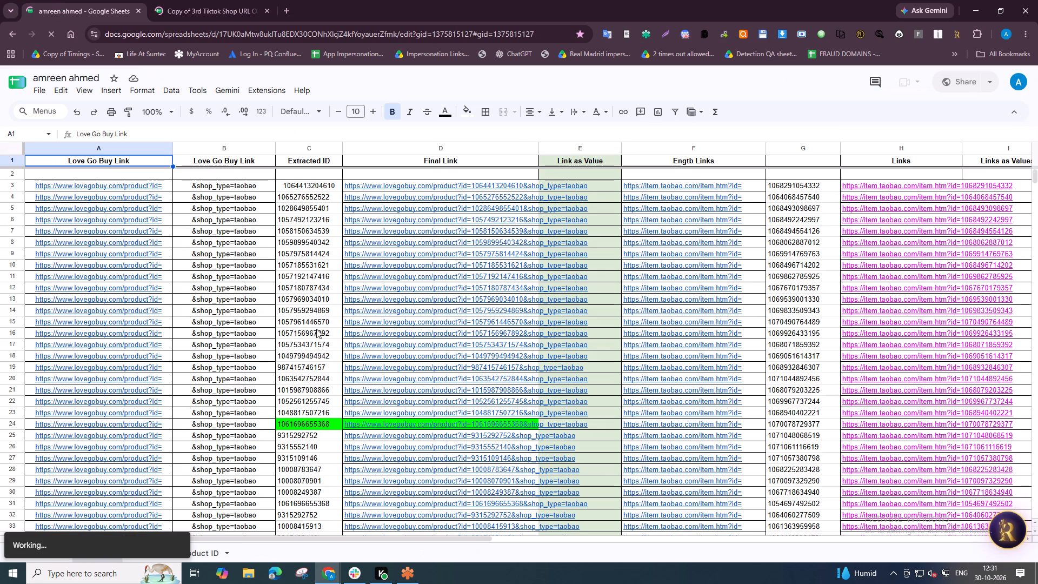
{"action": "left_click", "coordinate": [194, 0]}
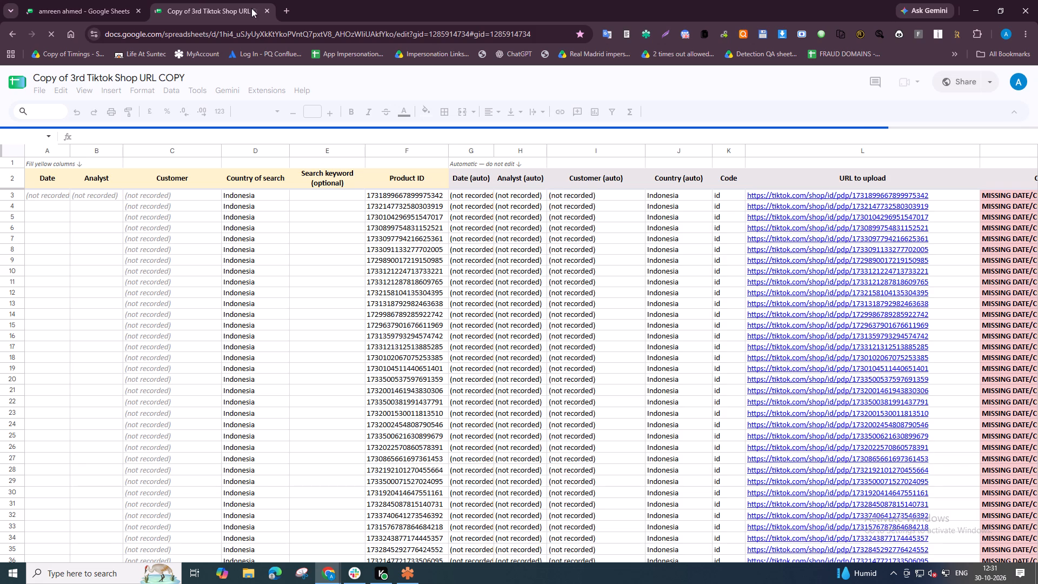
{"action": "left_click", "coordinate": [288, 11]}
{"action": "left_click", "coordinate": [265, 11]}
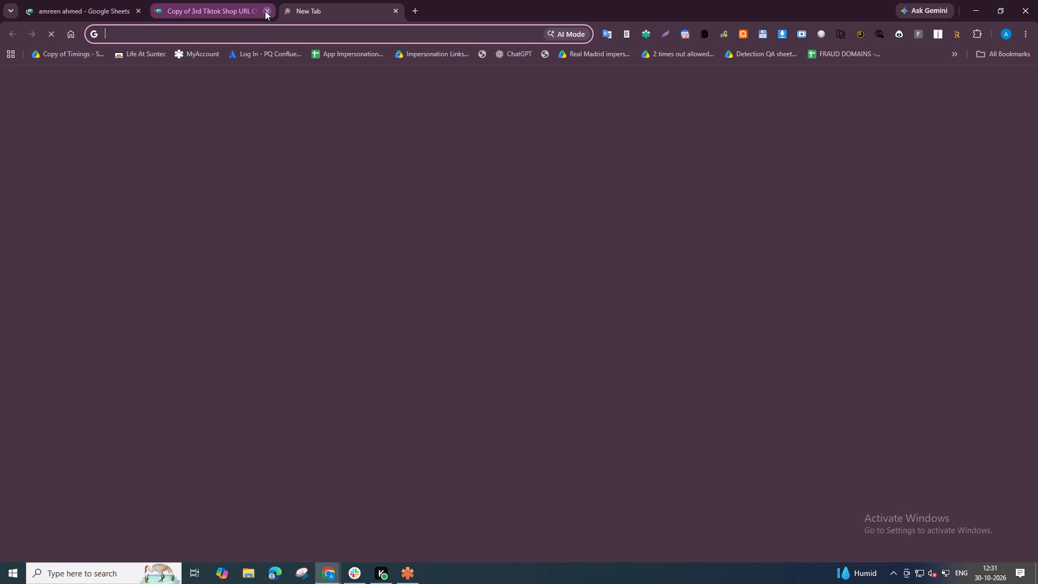
Open the Copy of Taobao link generator spreadsheet in a new browser tab.
{"action": "type", "text": "tao"}
{"action": "key", "text": "Up"}
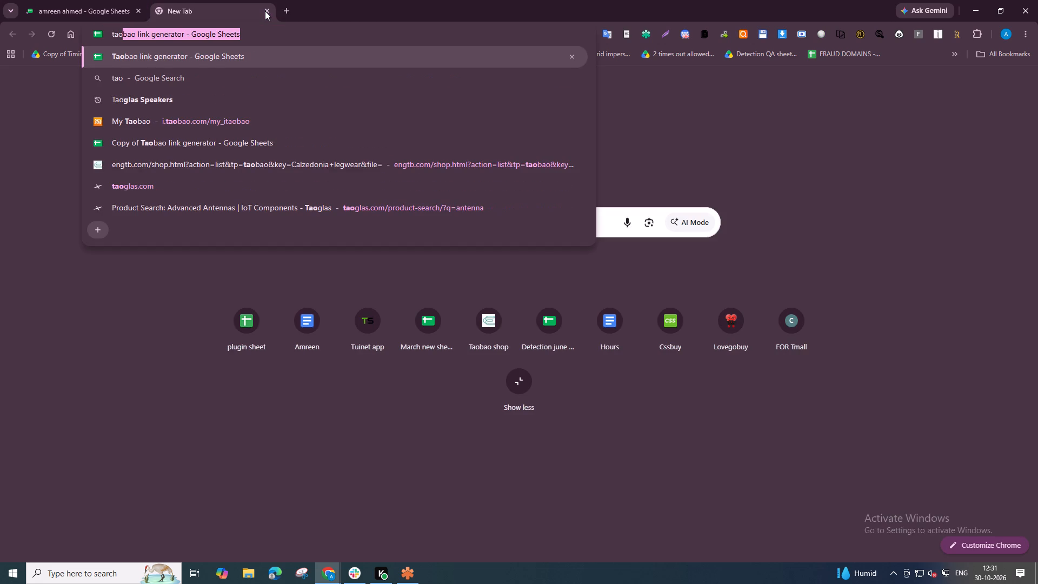
{"action": "key", "text": "Up"}
{"action": "key", "text": "Up"}
{"action": "key", "text": "Up"}
{"action": "key", "text": "Return"}
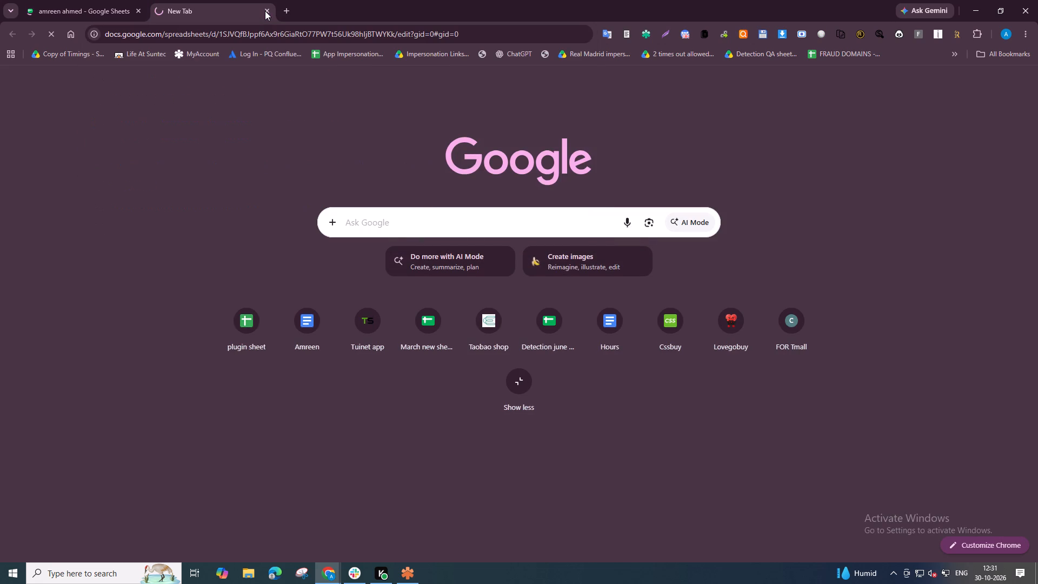
Copy the eight Lovegobuy links from New Work again and return to the spreadsheet with the Love Go Buy Link columns.
{"action": "key", "text": "alt+Tab"}
{"action": "key", "text": "ctrl+c"}
{"action": "key", "text": "alt+Tab"}
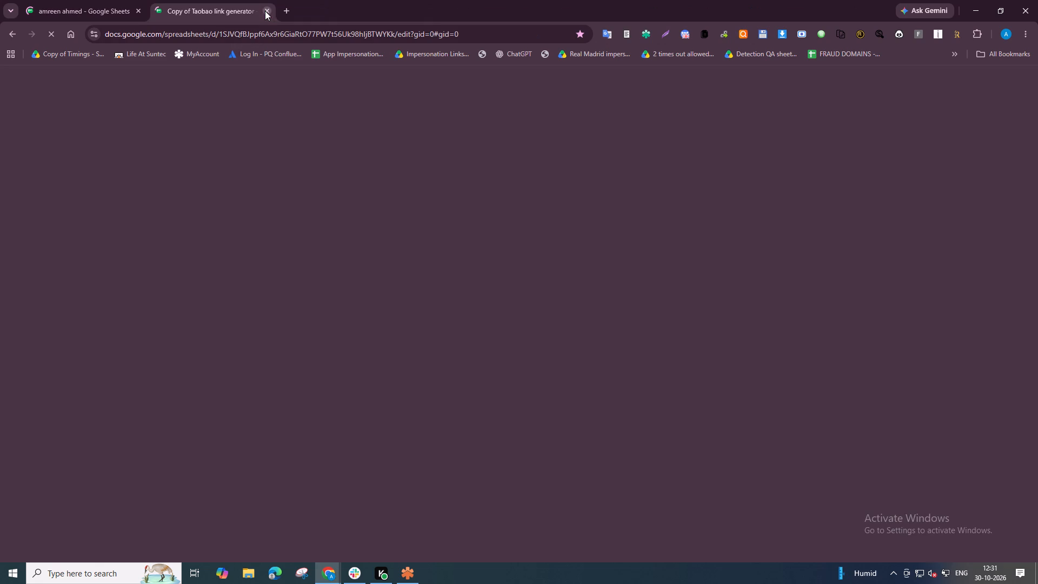
{"action": "left_click", "coordinate": [83, 0]}
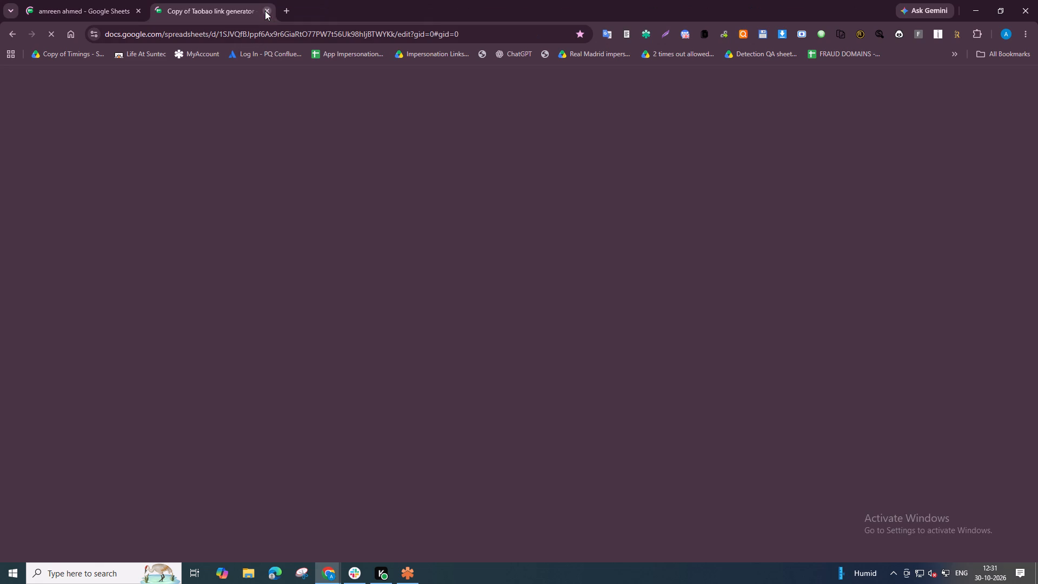